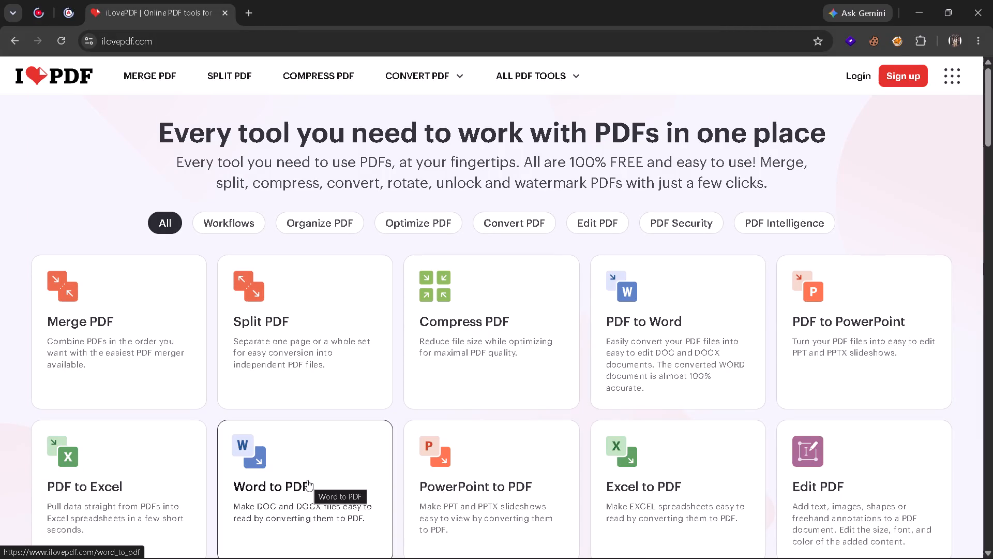
Convert Resume.pdf from the Downloads folder to an editable Word document with the PDF to Word tool.
left_click(623, 284)
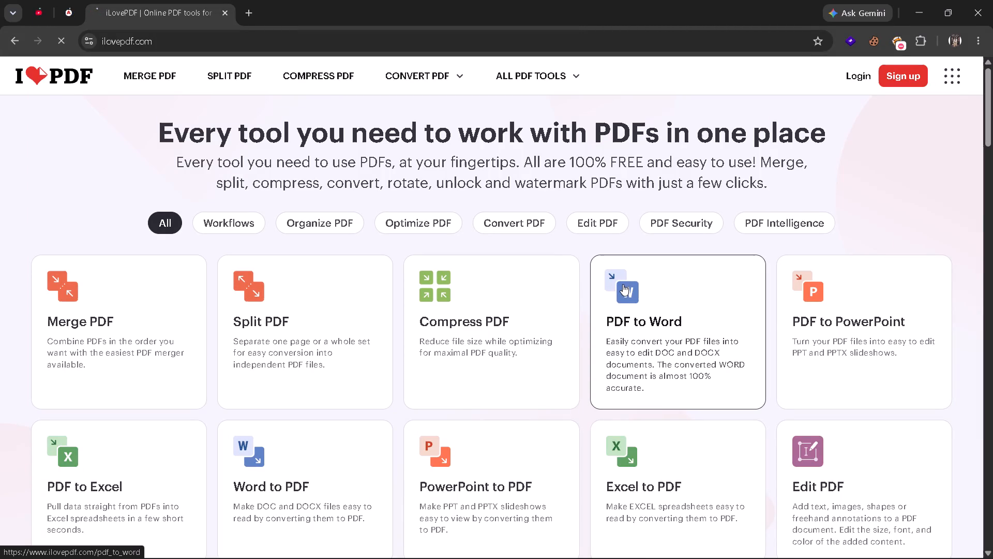
left_click(503, 239)
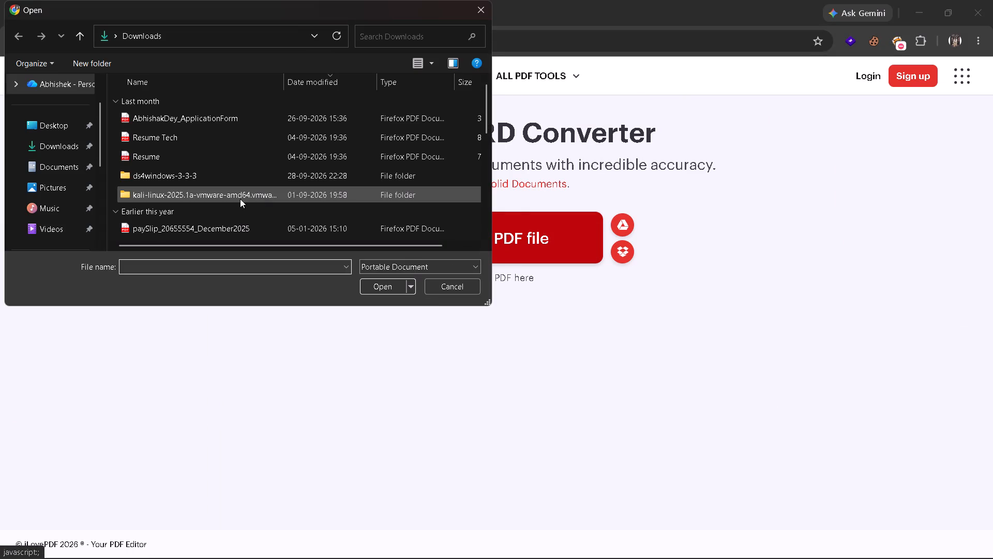
left_click(190, 150)
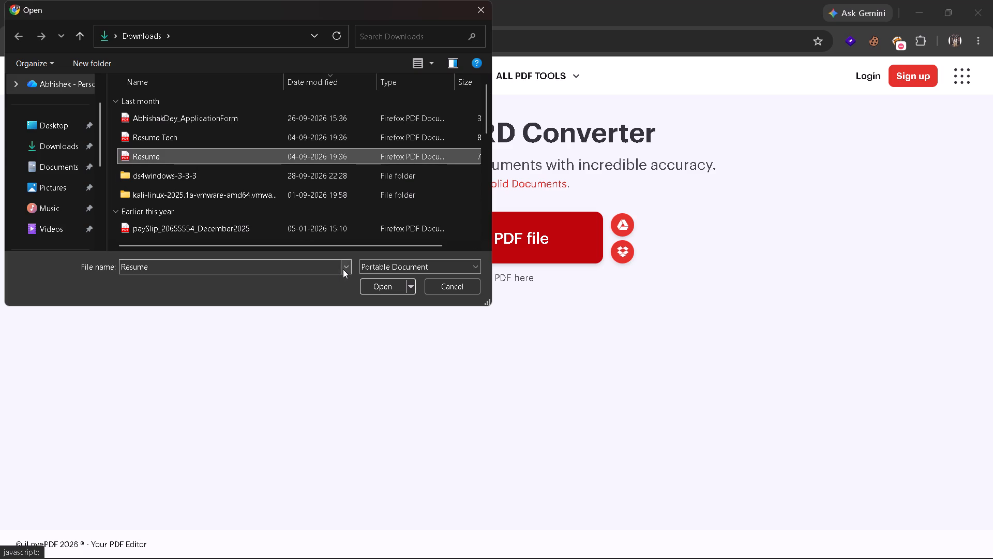
left_click(378, 286)
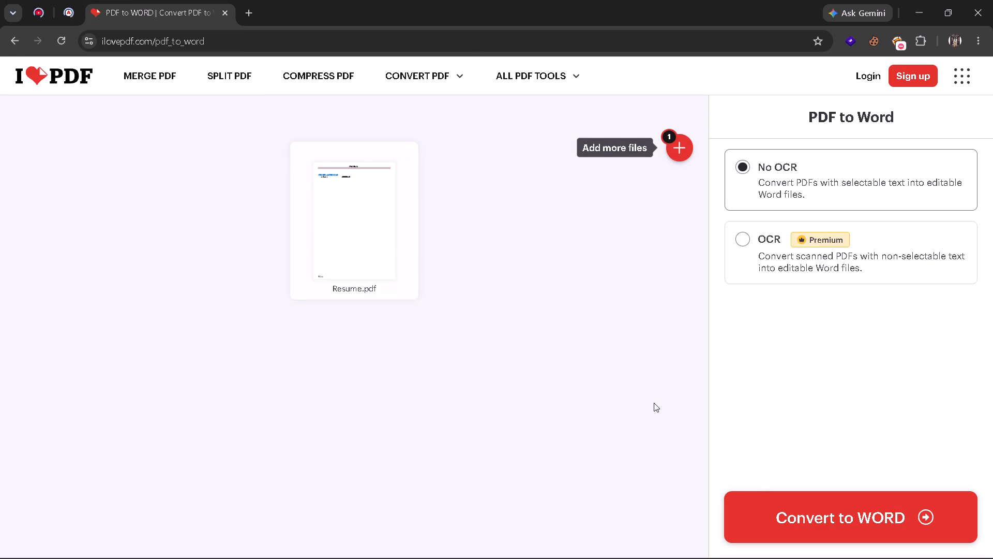
left_click(807, 525)
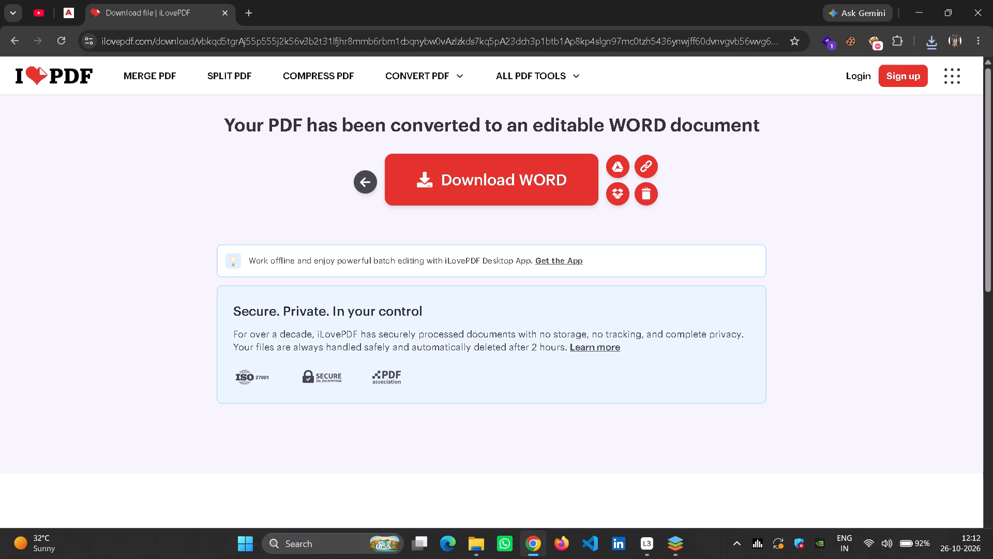
Switch to ONLYOFFICE and go to its start page.
left_click(673, 541)
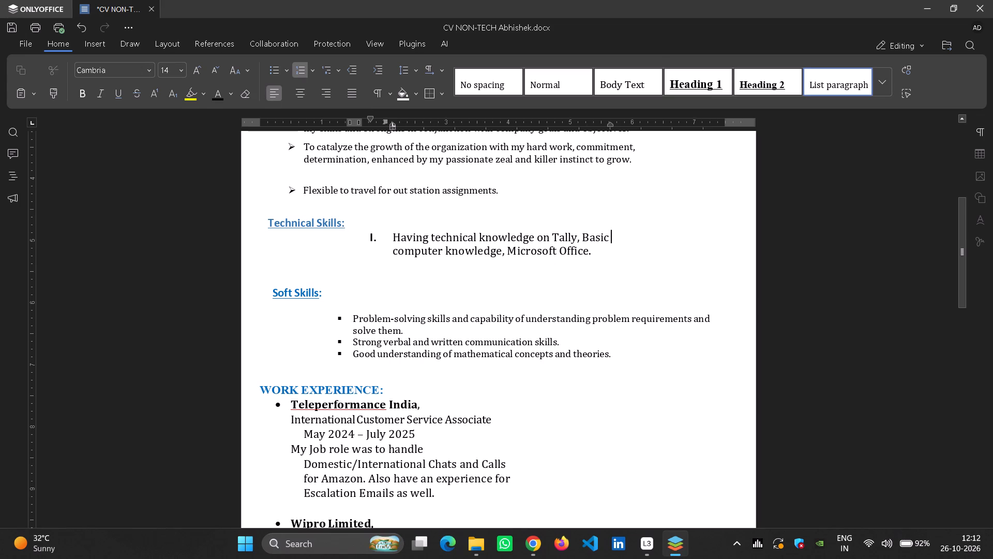
left_click(55, 0)
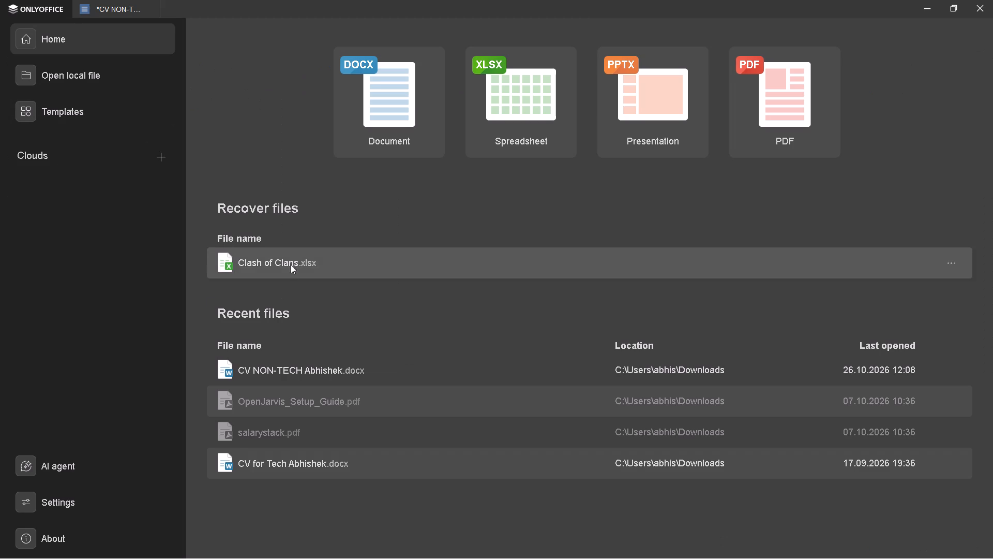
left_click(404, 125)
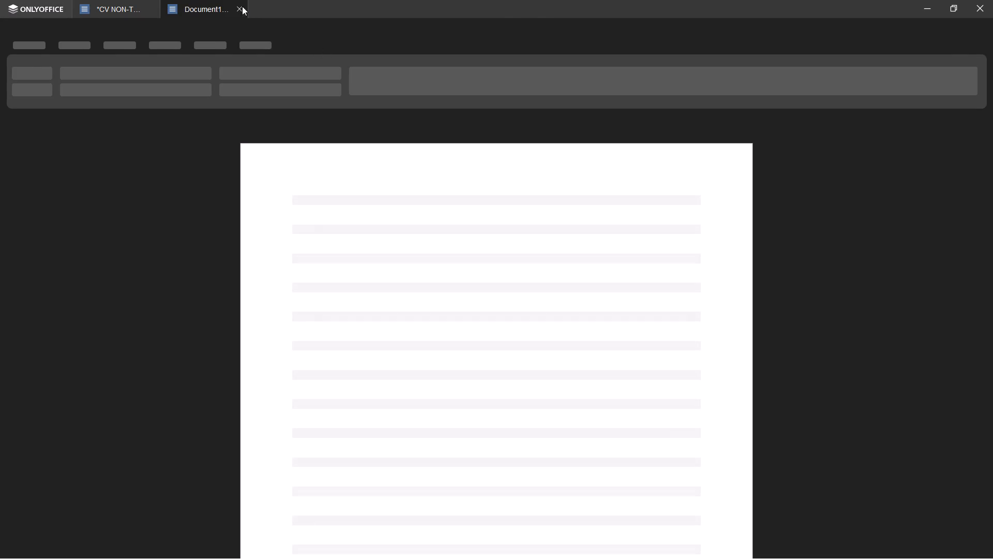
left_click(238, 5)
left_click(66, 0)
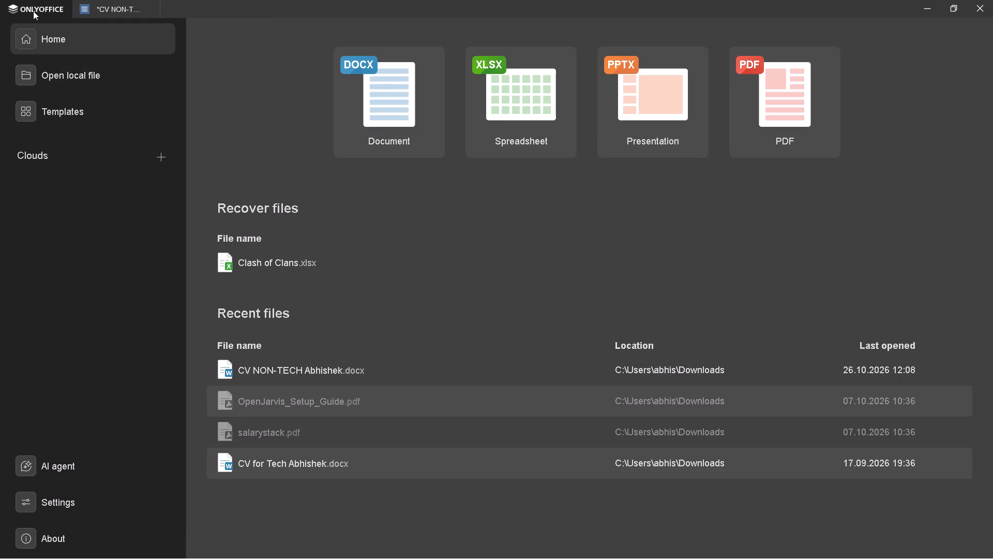
Open the local file Resume.docx from the Downloads folder.
left_click(99, 78)
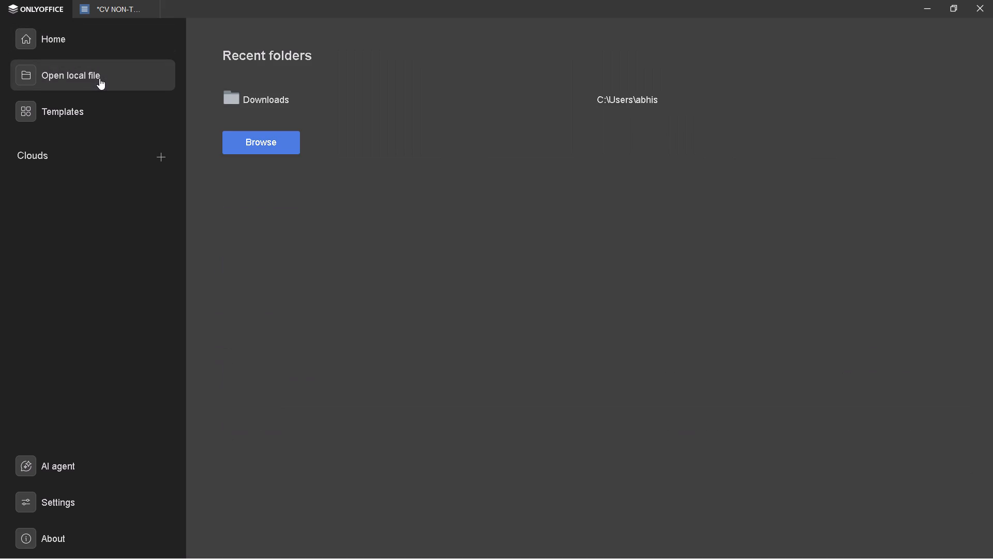
left_click(272, 140)
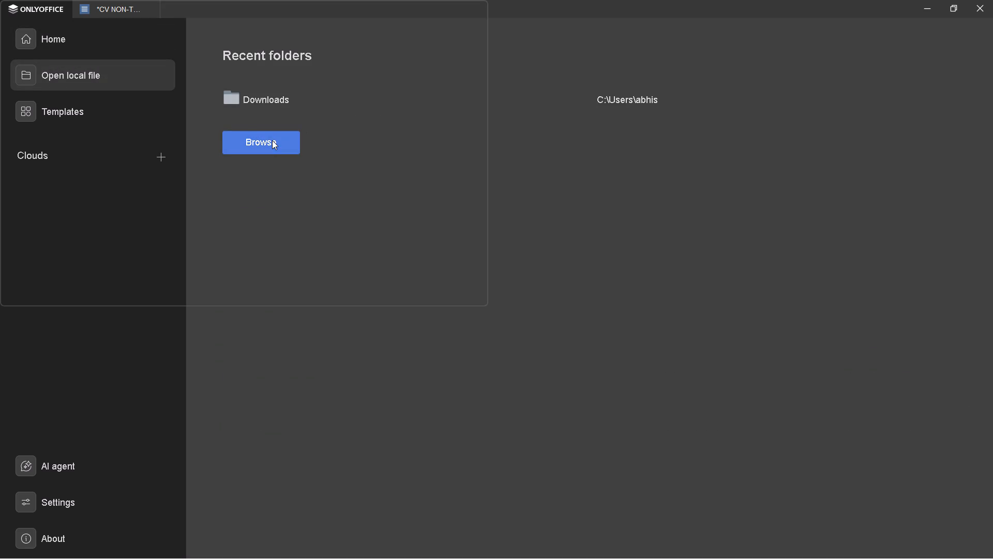
double_click(242, 119)
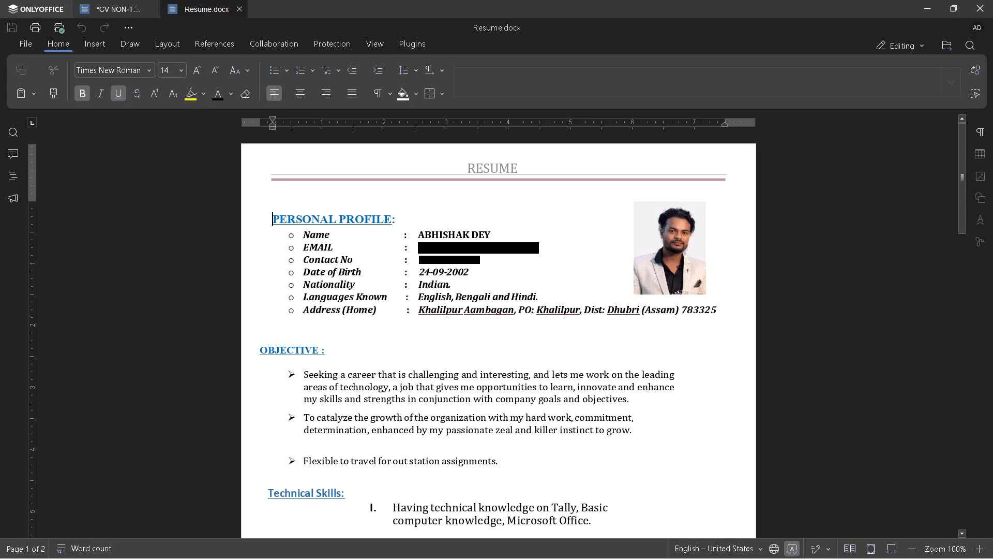
Insert the missing space between "International" and "Customer" in the Teleperformance India job title under Work Experience.
scroll(624, 437, "down", 2)
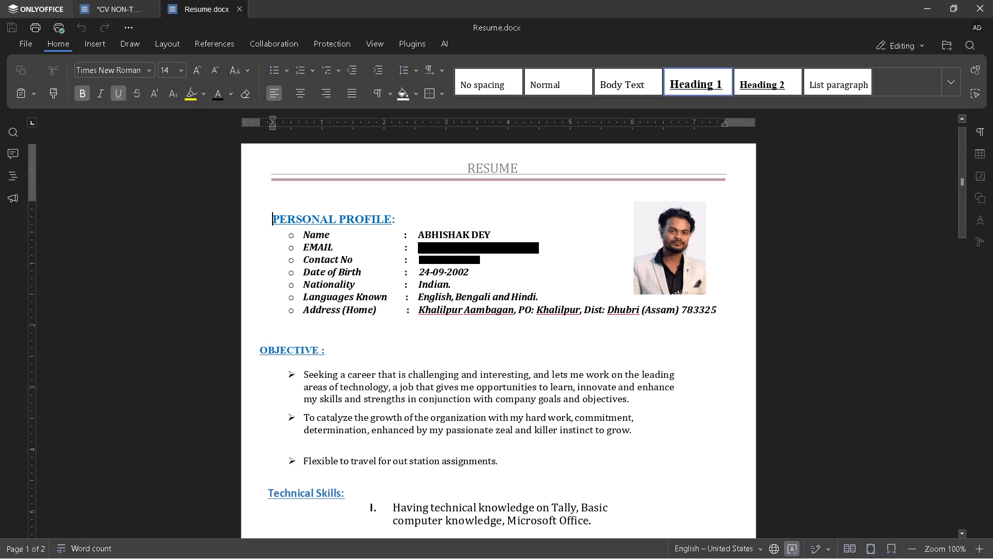
scroll(624, 437, "down", 7)
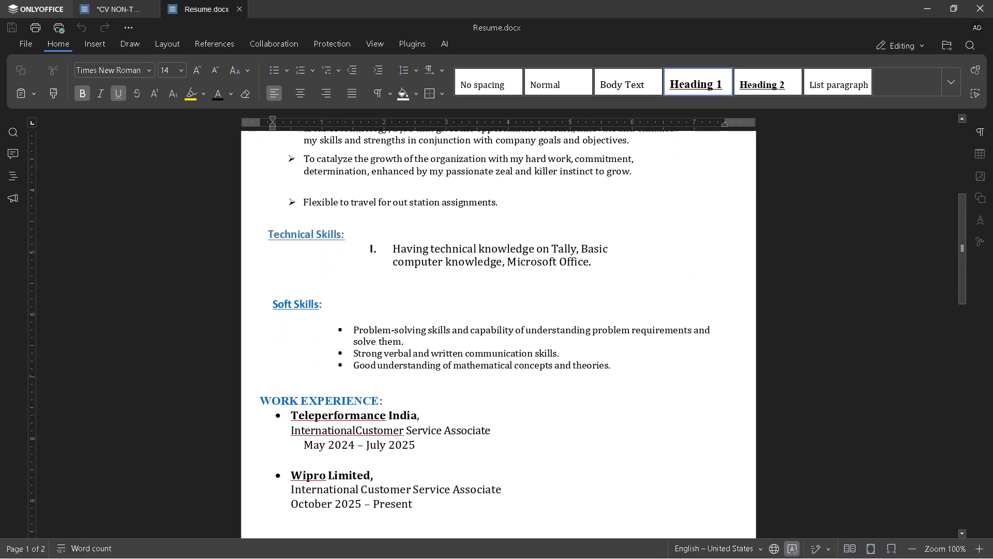
scroll(624, 437, "down", 2)
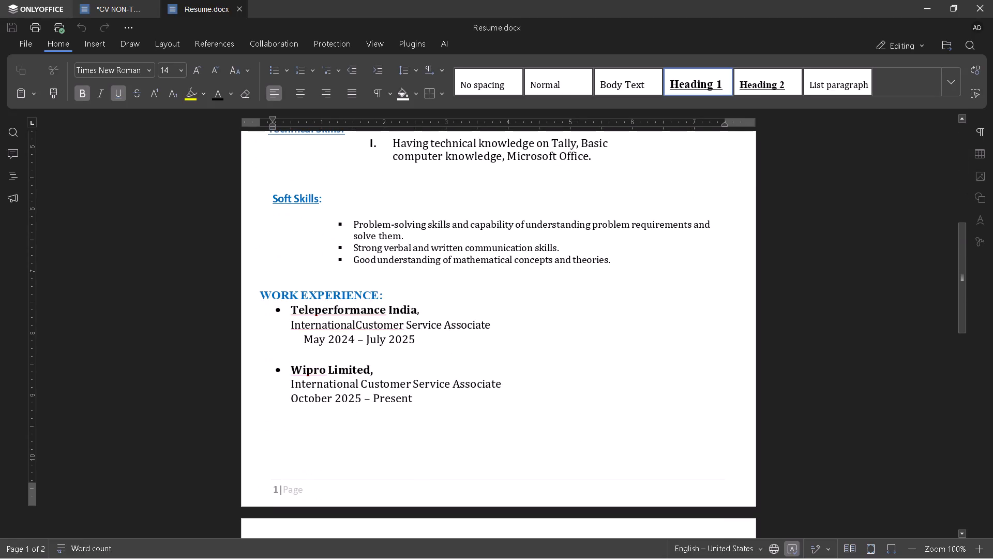
left_click(353, 325)
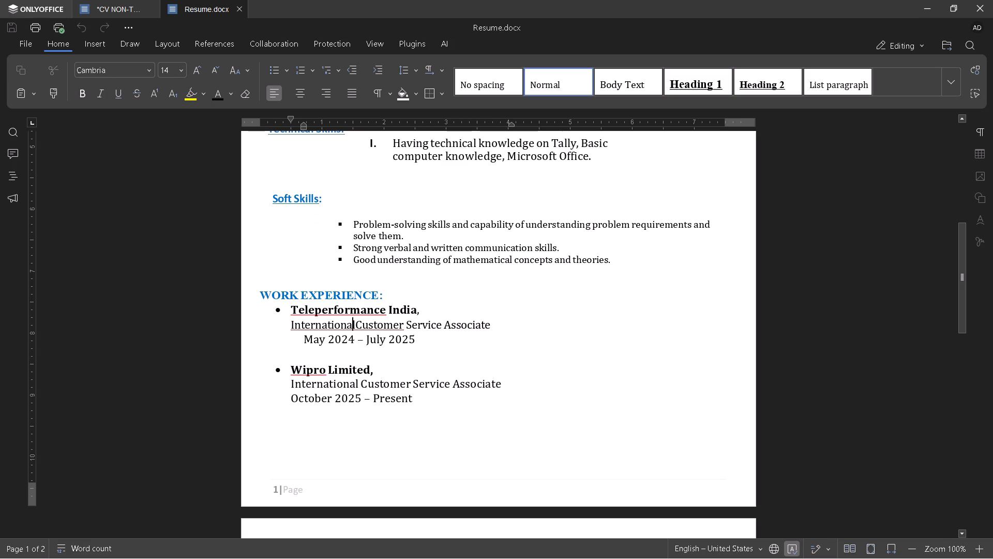
key("Right")
key("space")
Add an empty line below the dates "May 2024 – July 2025" in the Teleperformance India entry.
left_click(440, 344)
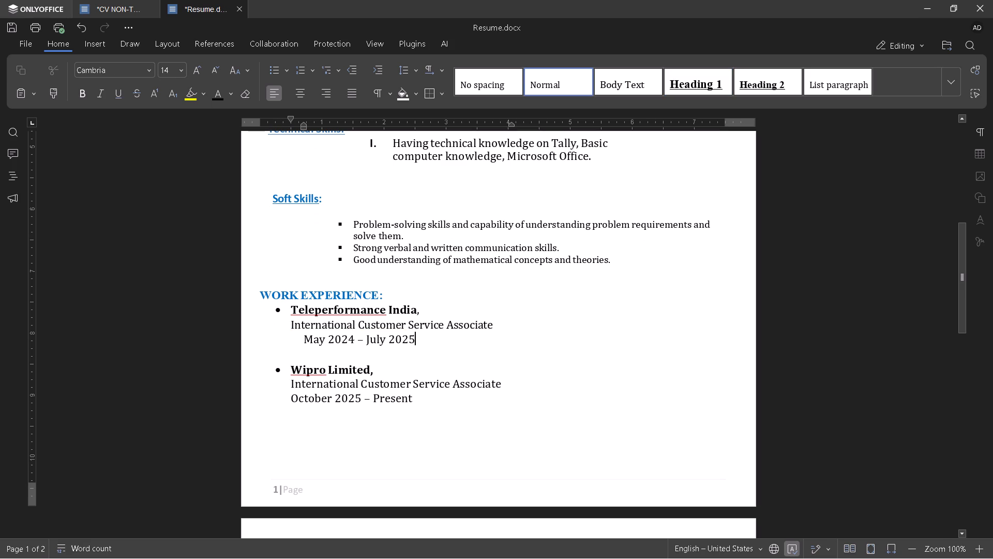
key("Return")
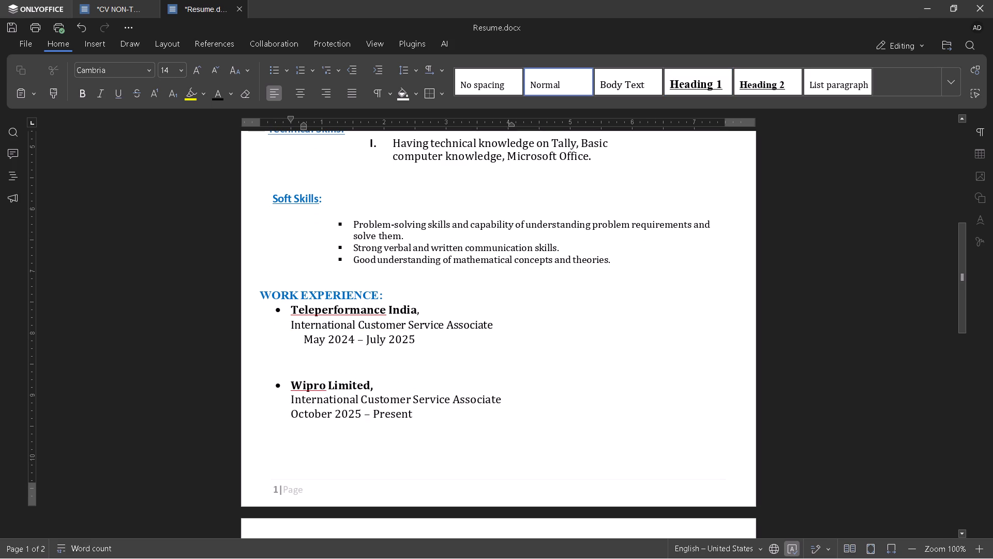
In the CV NON-TECH document, copy the Teleperformance job description from "My Job role was to handle" to "Escalation Emails as well.".
left_click(121, 1)
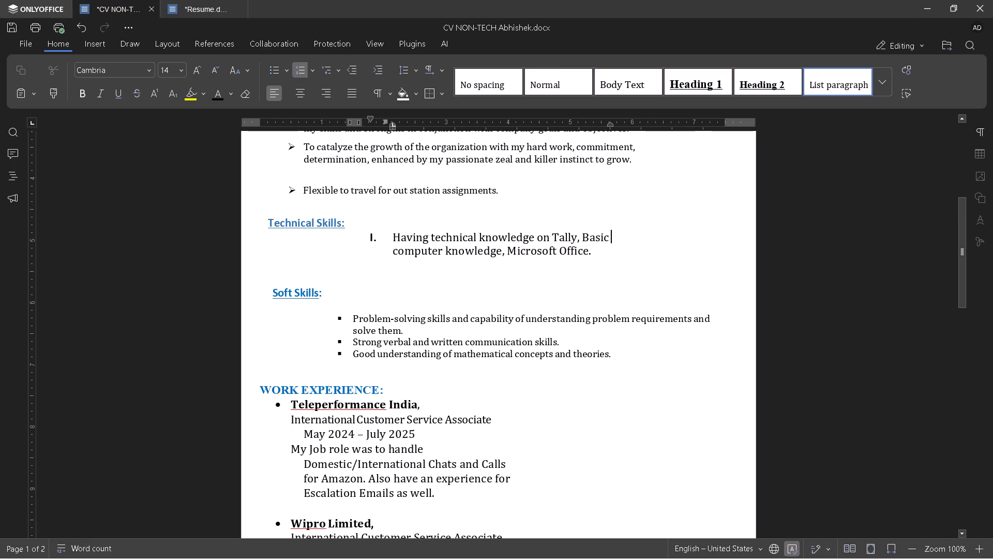
left_click_drag(287, 448, 442, 493)
key("ctrl+c")
key("ctrl+c")
key("ctrl+c")
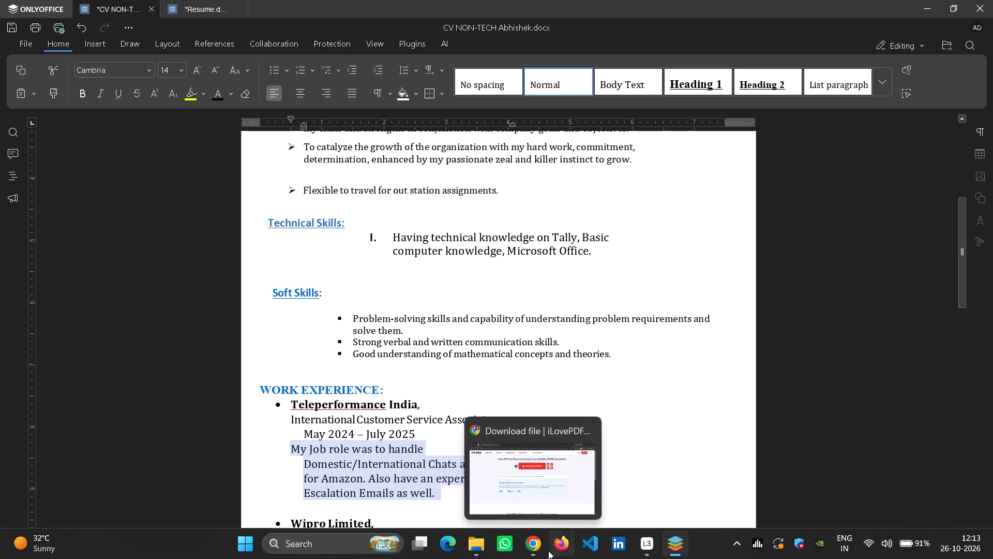
Open Notepad and paste the copied job description two blank lines below the existing introduction text.
left_click(335, 544)
type("note")
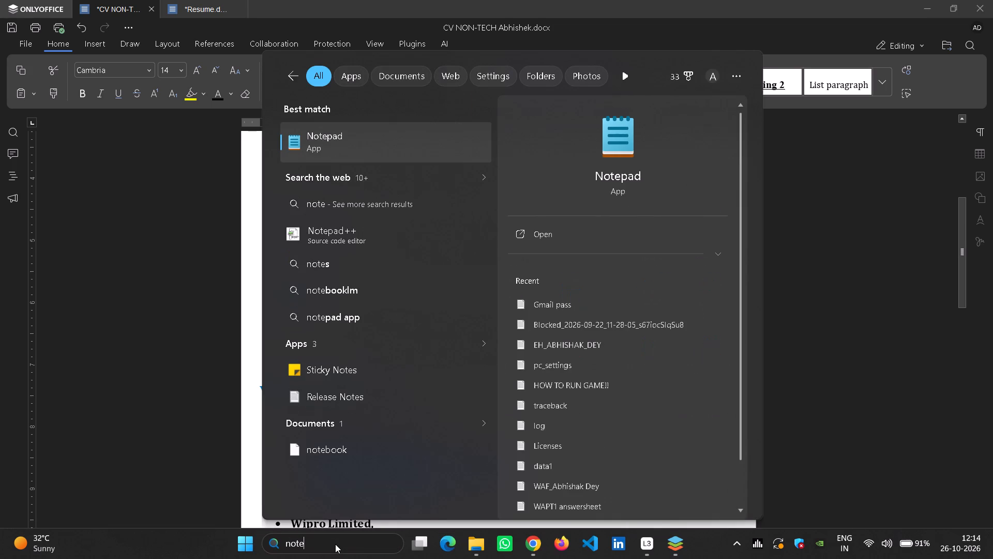
key("Return")
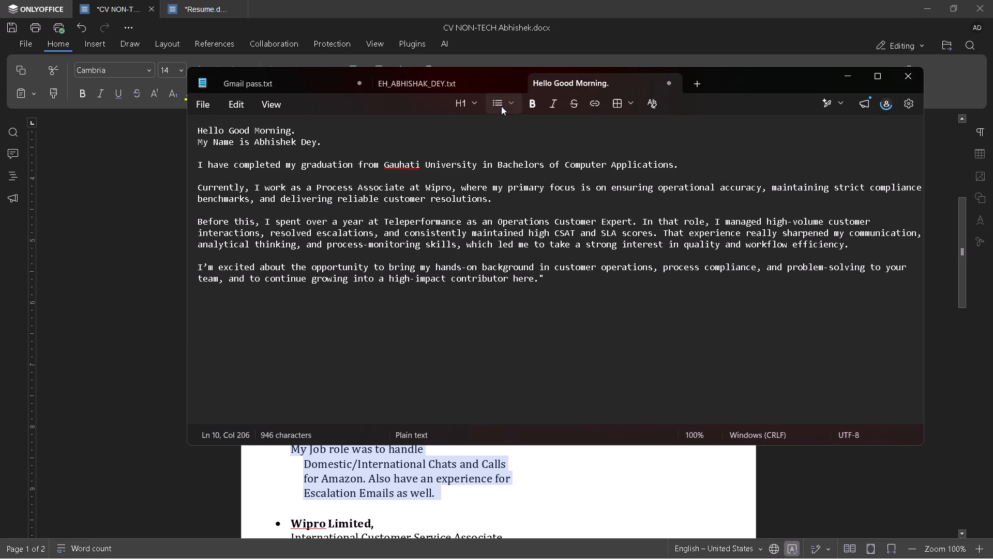
key("Return")
key("Return")
key("Return")
key("ctrl+v")
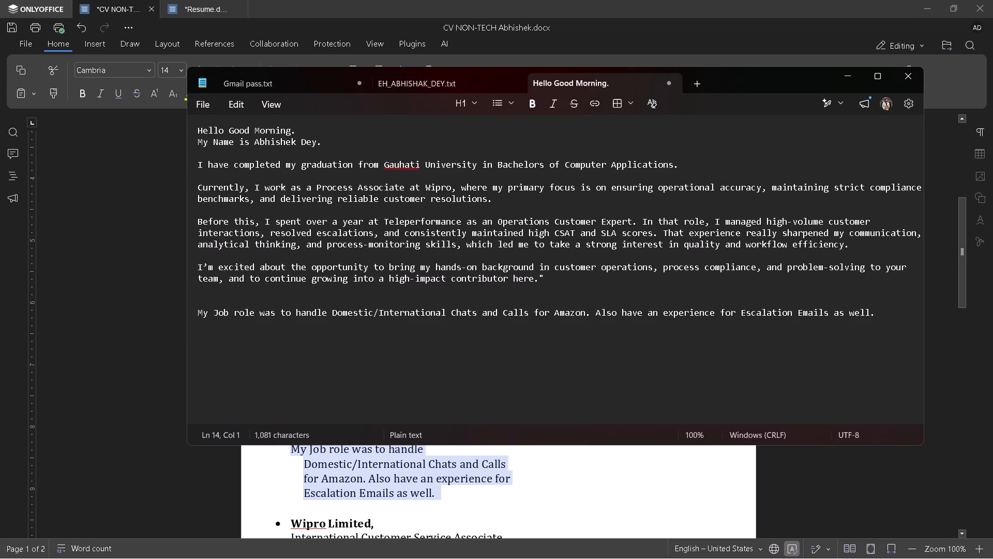
Copy the whole pasted job description sentence from Notepad as plain text.
left_click(878, 313)
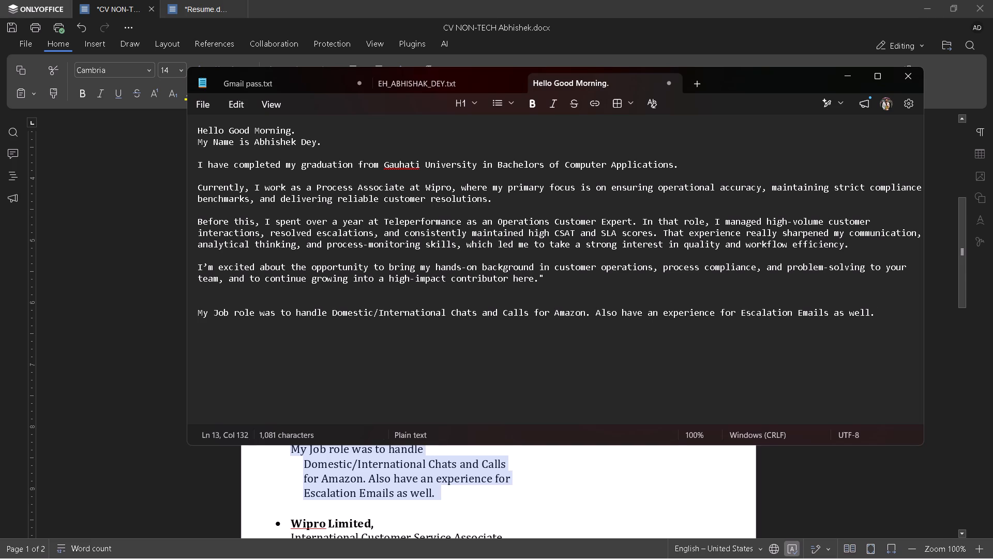
left_click_drag(878, 313, 212, 327)
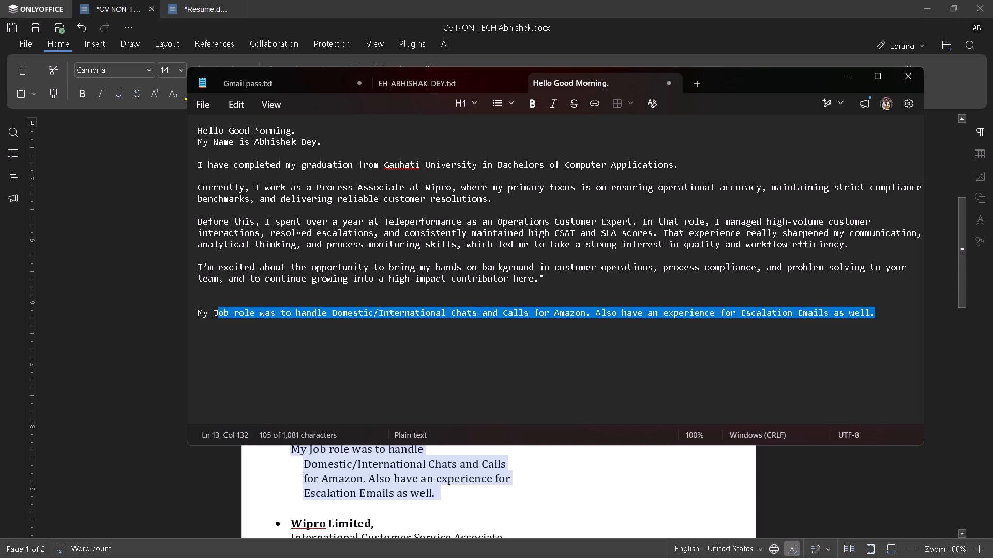
left_click_drag(212, 327, 195, 320)
key("ctrl+c")
key("ctrl+c")
key("ctrl+c")
key("ctrl+c")
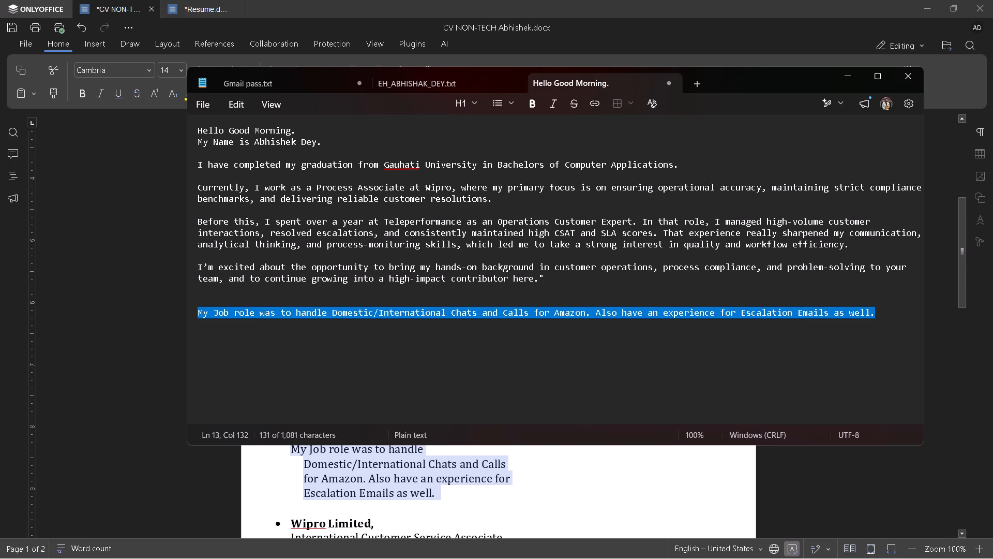
key("ctrl+c")
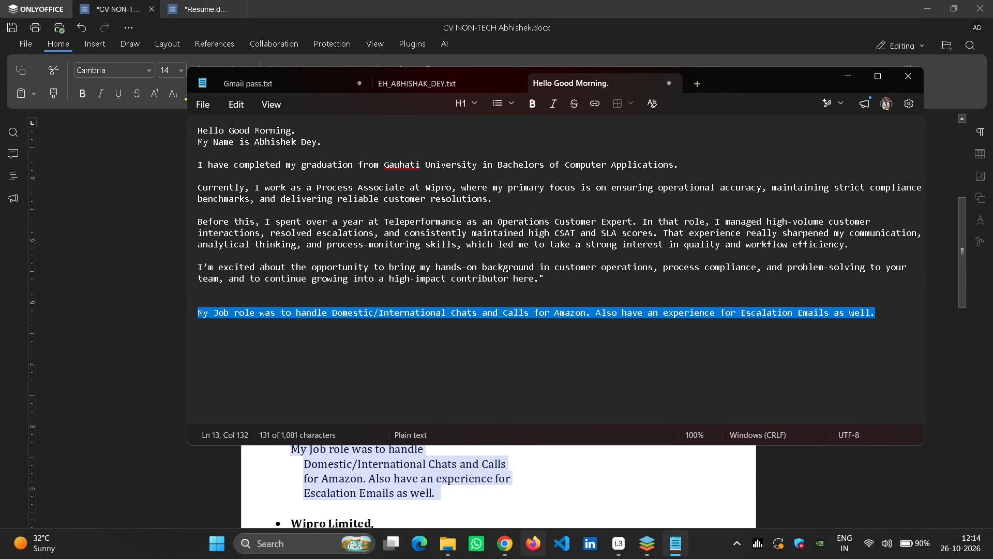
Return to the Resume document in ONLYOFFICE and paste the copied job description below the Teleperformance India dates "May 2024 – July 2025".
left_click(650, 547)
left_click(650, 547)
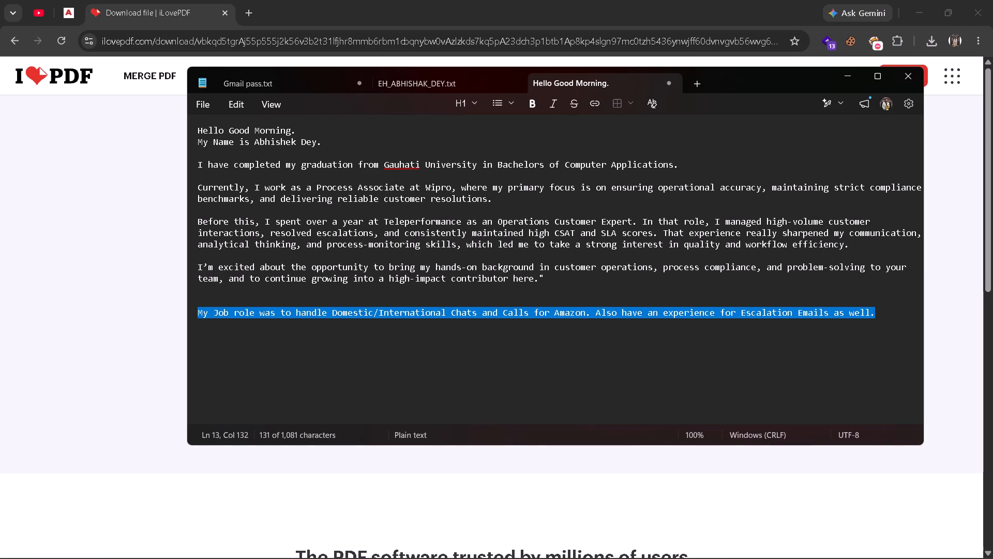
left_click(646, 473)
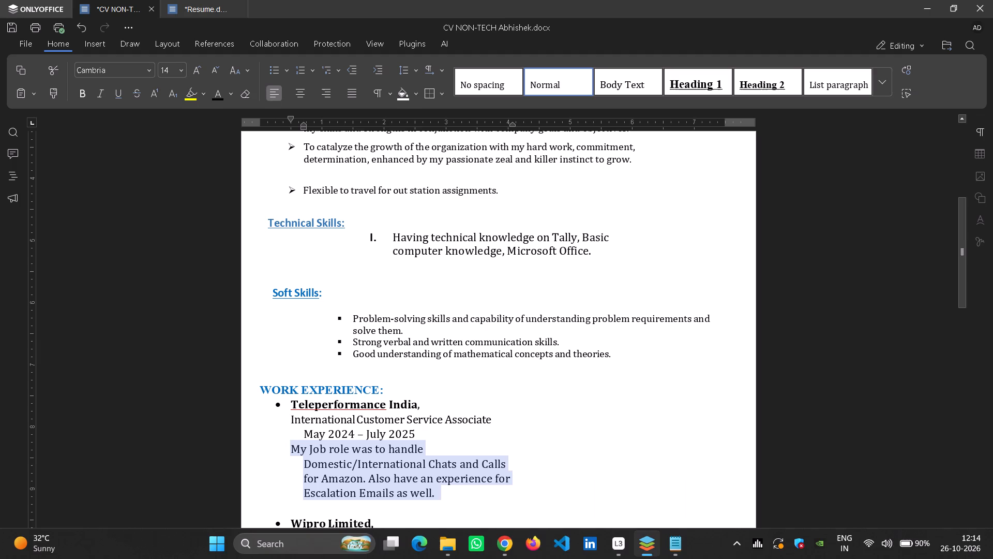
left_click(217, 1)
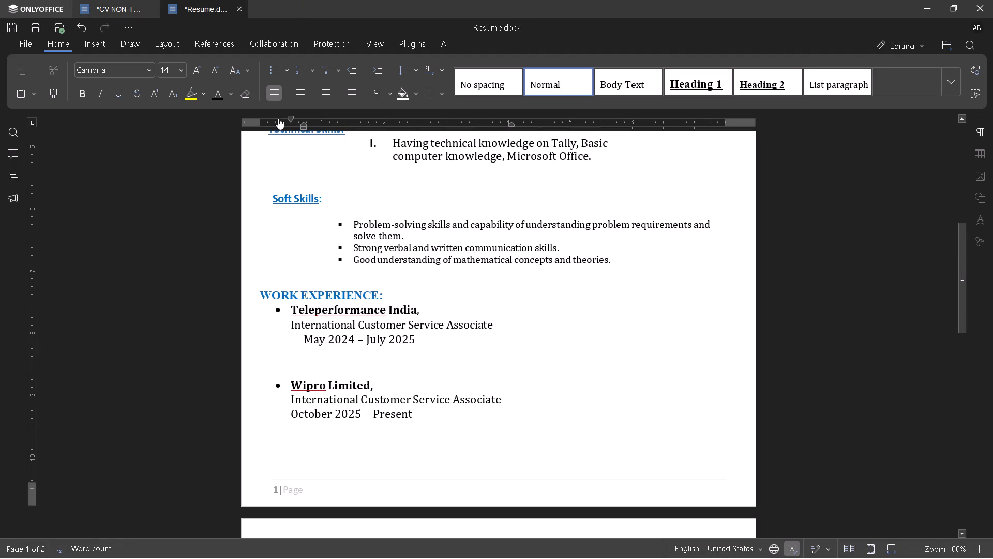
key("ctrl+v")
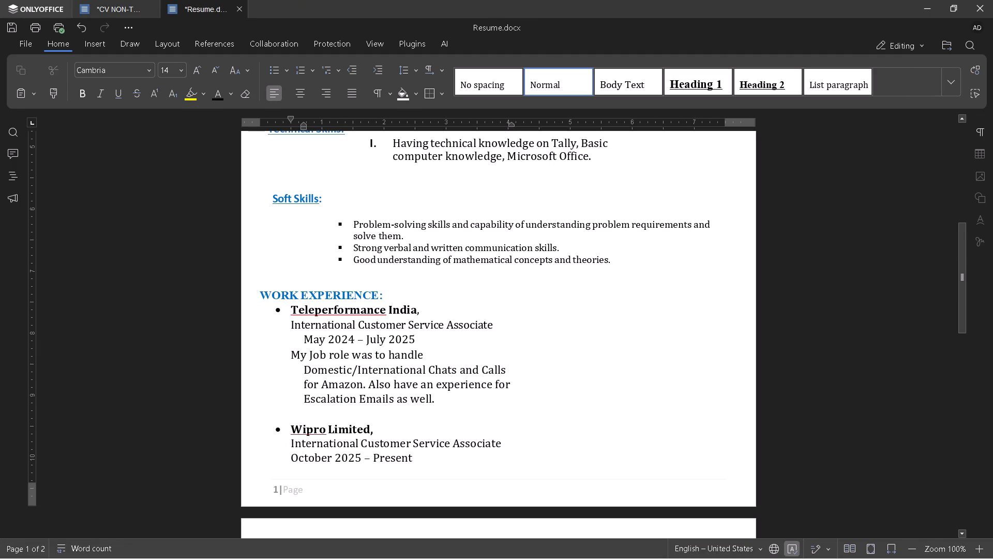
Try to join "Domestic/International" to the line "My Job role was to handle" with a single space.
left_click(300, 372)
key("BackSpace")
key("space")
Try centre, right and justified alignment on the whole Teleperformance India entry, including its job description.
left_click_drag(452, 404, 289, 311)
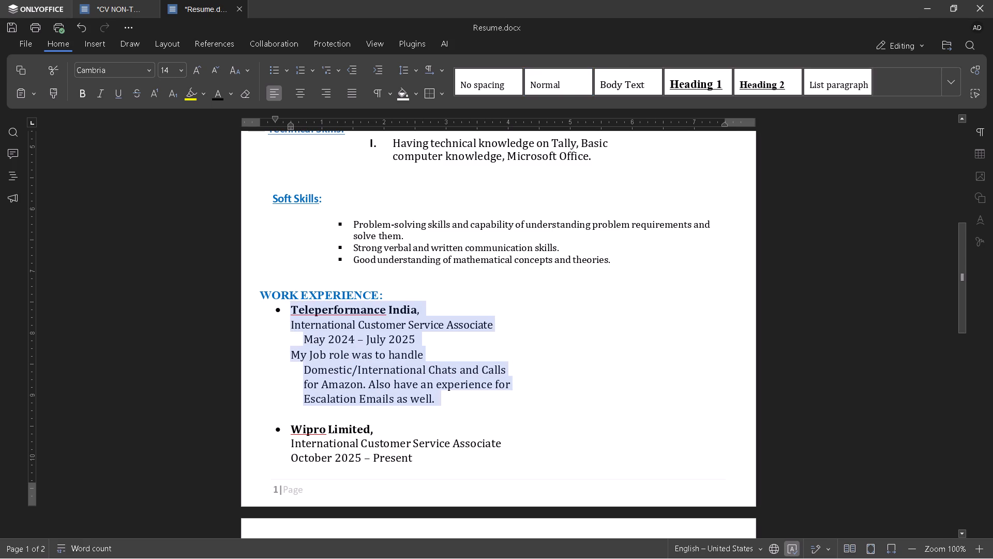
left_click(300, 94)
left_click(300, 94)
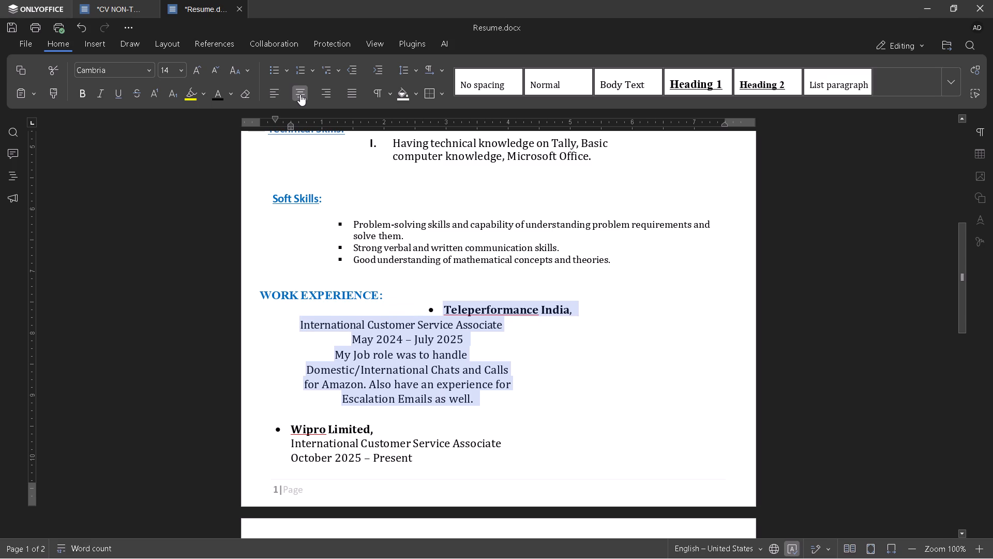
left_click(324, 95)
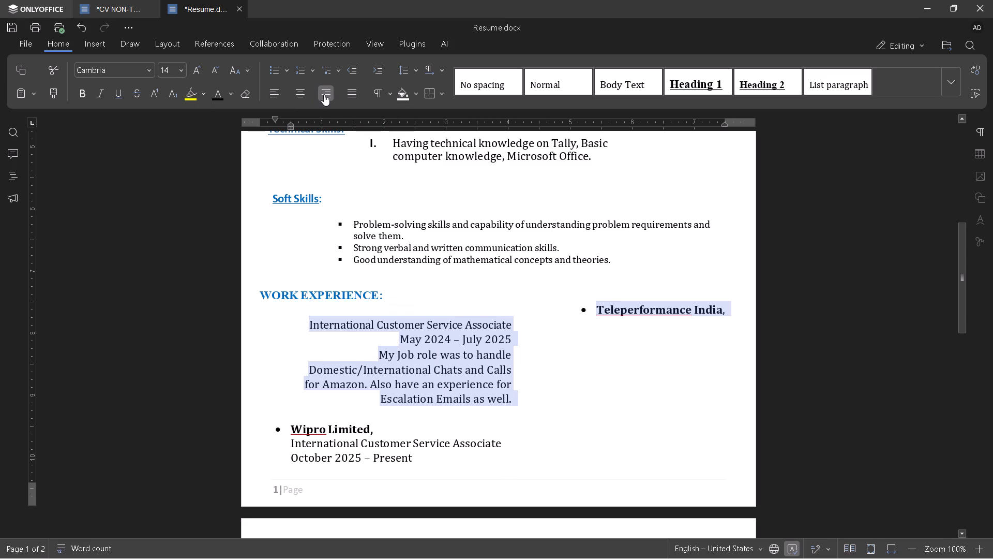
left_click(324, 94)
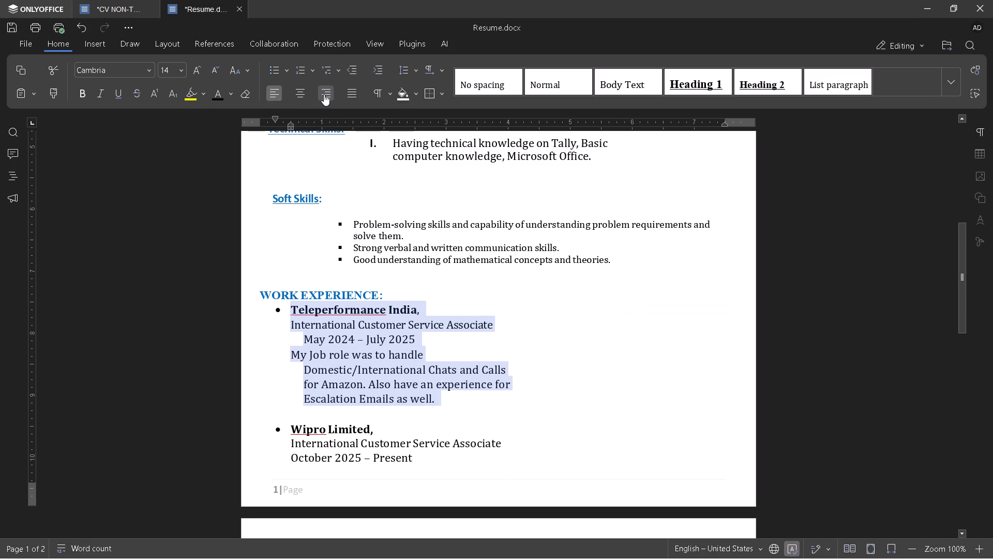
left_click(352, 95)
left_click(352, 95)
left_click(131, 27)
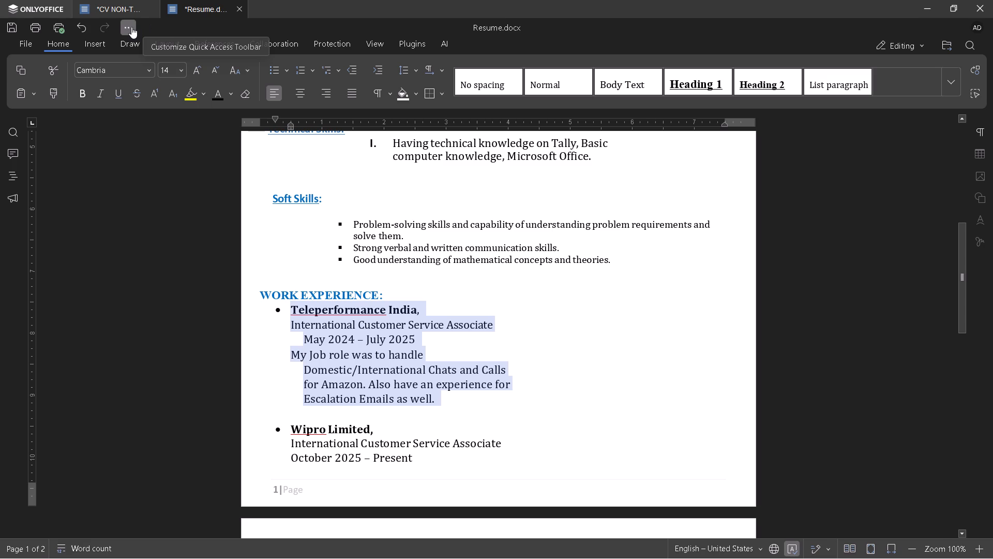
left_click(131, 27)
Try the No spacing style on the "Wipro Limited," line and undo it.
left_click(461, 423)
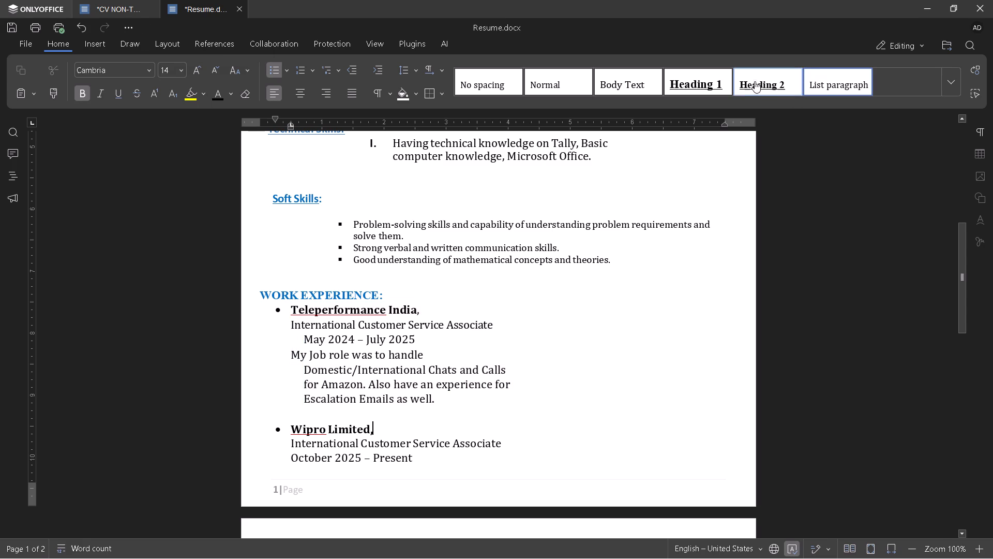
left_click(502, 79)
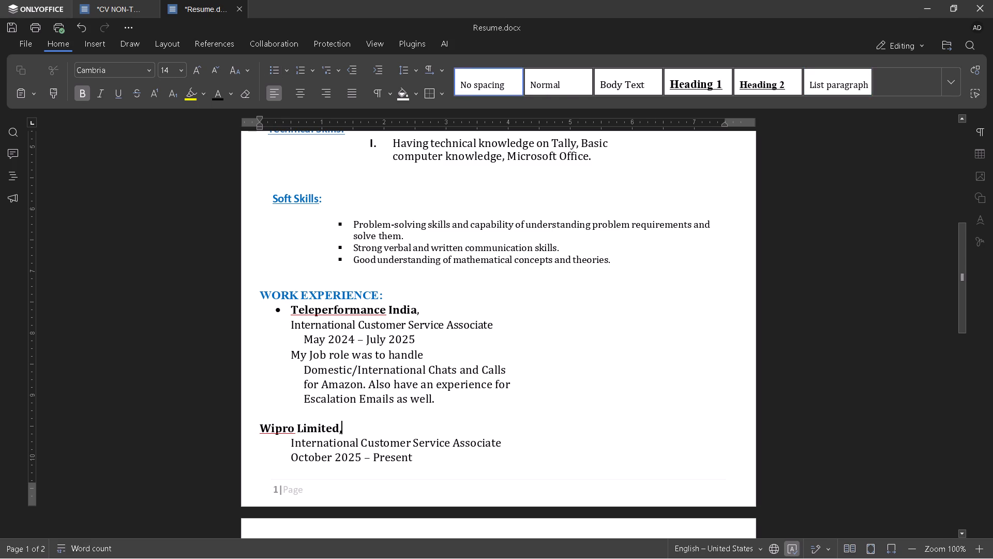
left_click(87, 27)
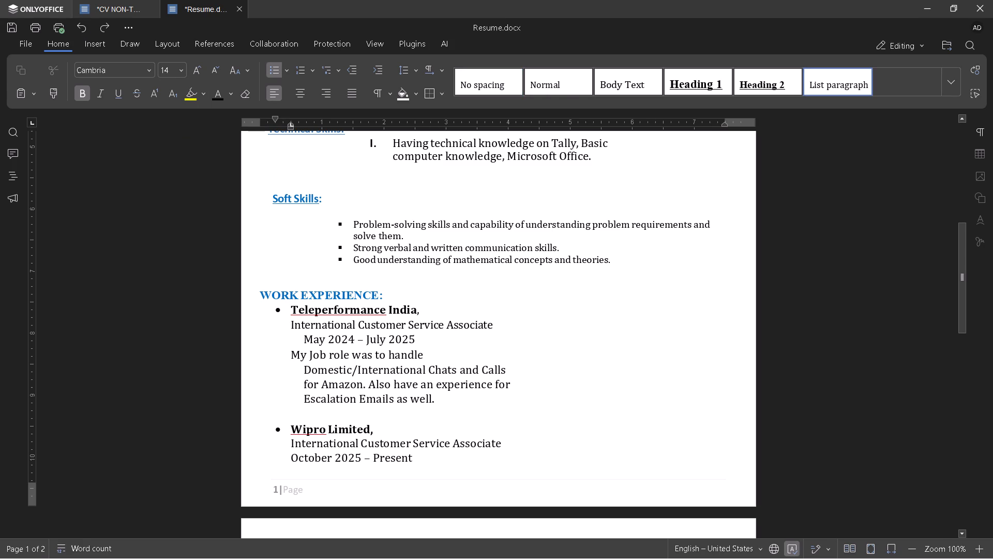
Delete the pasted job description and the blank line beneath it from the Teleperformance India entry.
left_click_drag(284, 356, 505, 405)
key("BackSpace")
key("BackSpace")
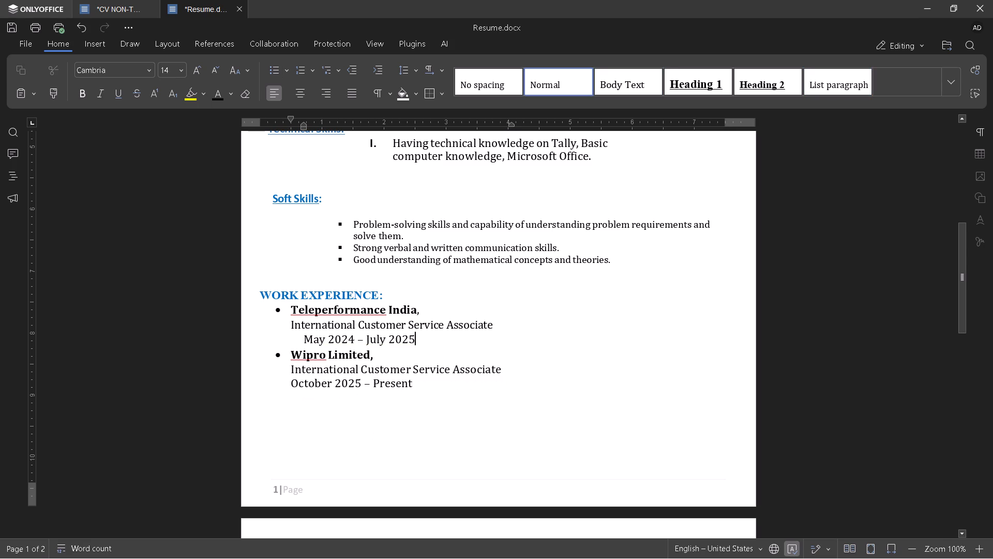
Add two blank lines without indentation between the Teleperformance dates "May 2024 – July 2025" and the Wipro Limited entry.
key("Return")
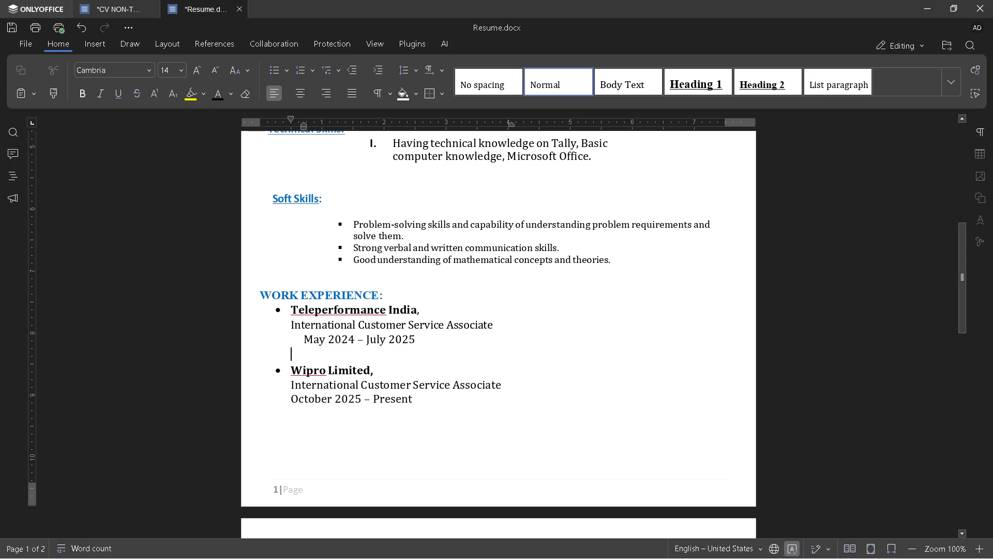
key("Return")
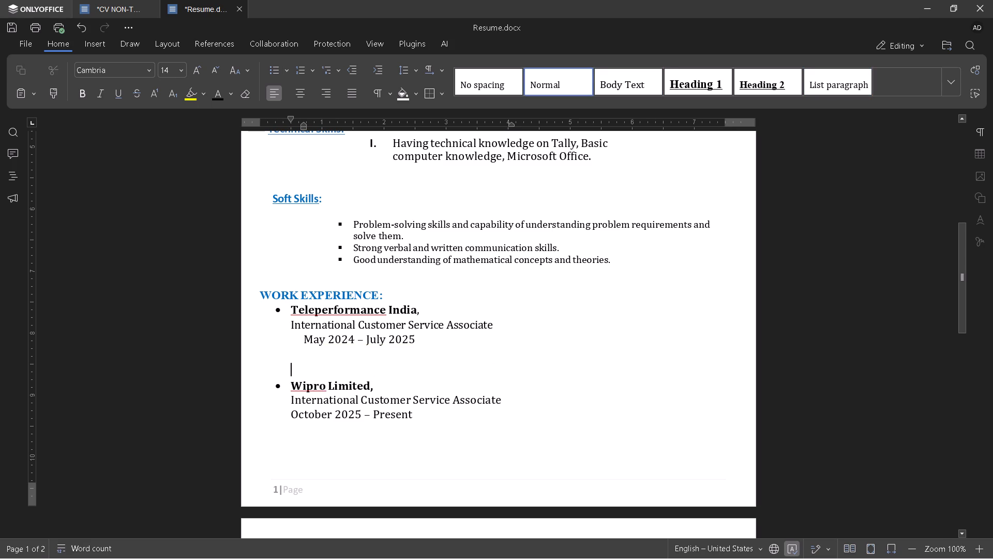
key("Return")
key("BackSpace")
key("BackSpace")
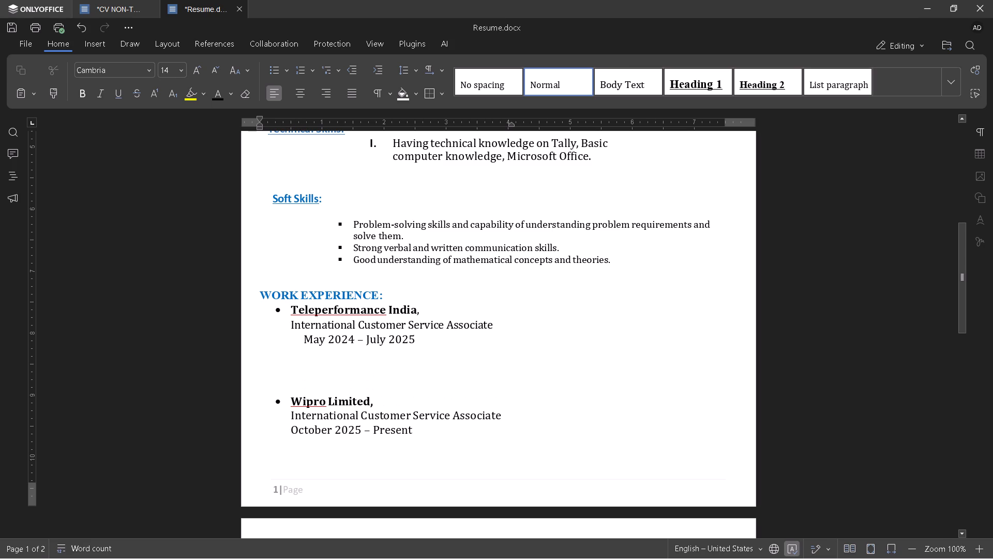
key("BackSpace")
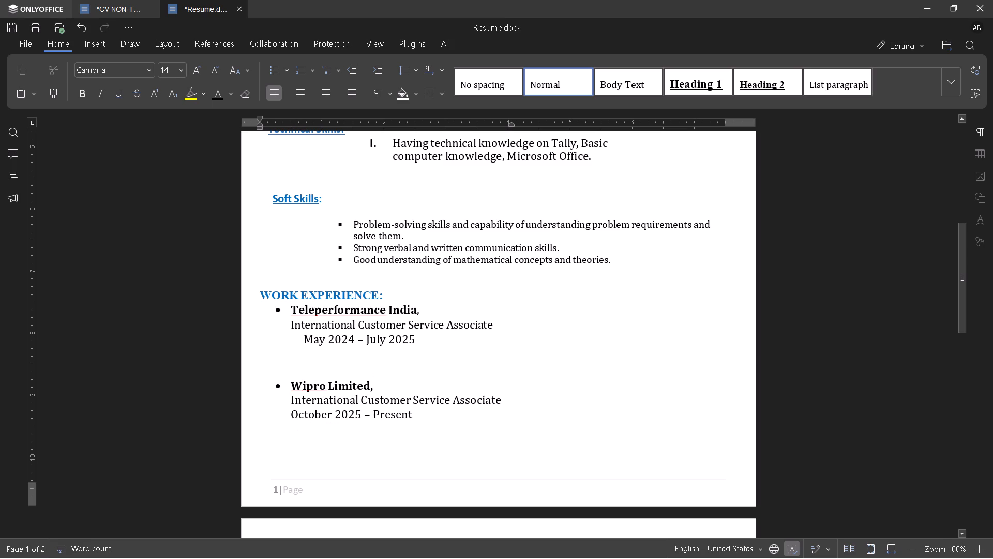
key("Up")
key("BackSpace")
key("BackSpace")
key("BackSpace")
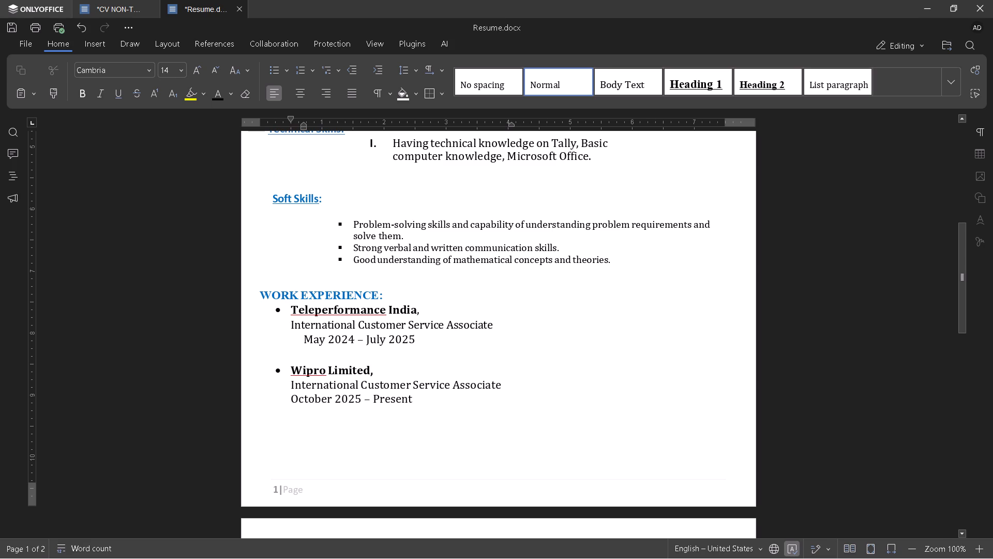
key("Return")
key("BackSpace")
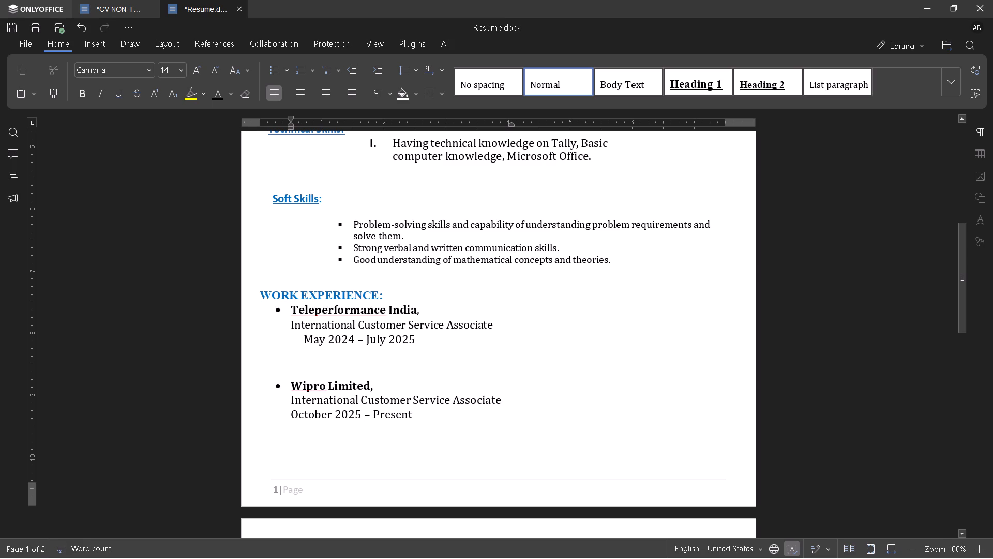
key("BackSpace")
key("Right")
key("Up")
Paste the copied job description, preceded by one tab indent, on the first blank line below "May 2024 – July 2025".
key("Tab")
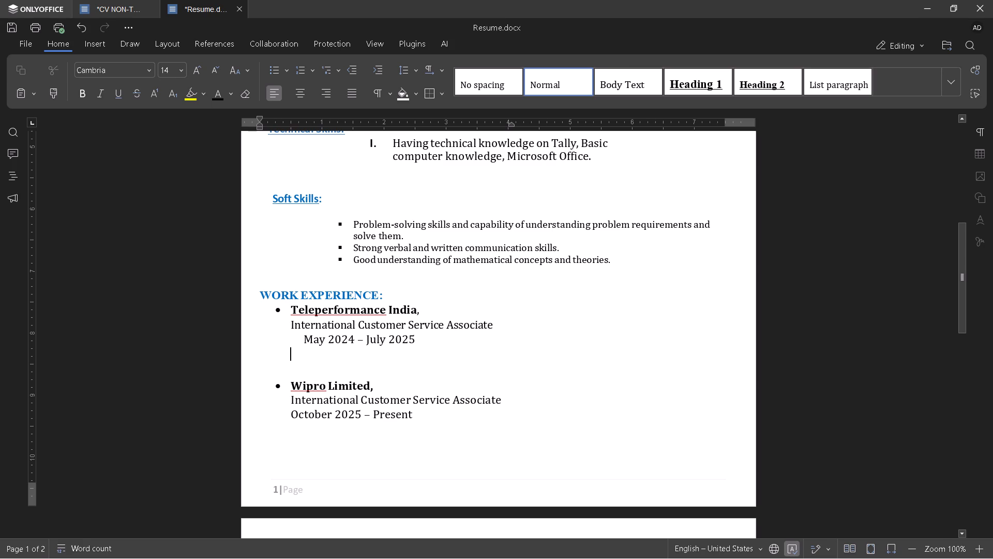
key("ctrl+v")
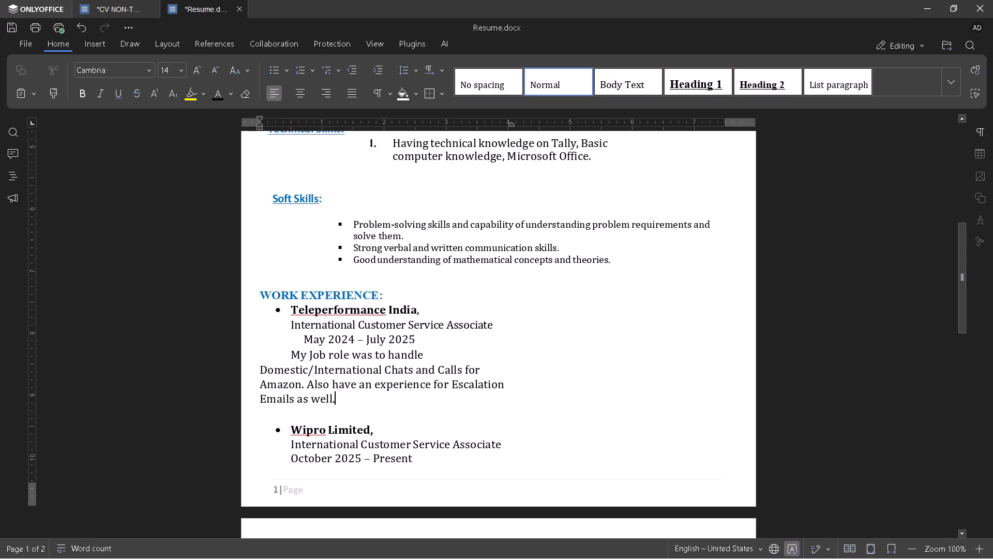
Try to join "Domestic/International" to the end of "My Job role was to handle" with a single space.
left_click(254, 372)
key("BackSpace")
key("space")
Remove the tab indent before "My Job role was to handle" in the Teleperformance India entry.
left_click(292, 355)
key("BackSpace")
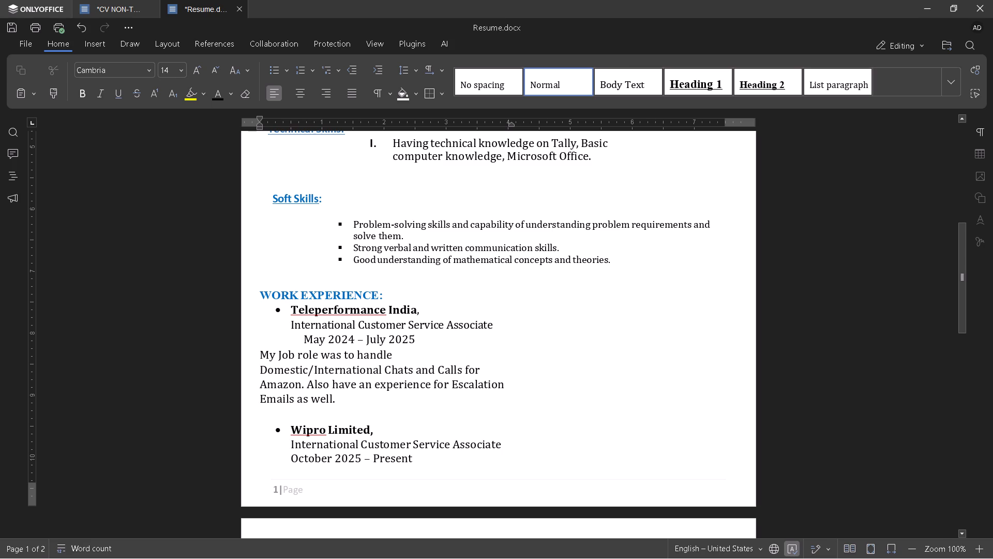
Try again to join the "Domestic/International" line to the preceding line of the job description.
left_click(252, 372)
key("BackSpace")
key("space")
Delete the pasted "My Job role was to handle…" description from the Teleperformance India entry.
left_click_drag(339, 400, 259, 356)
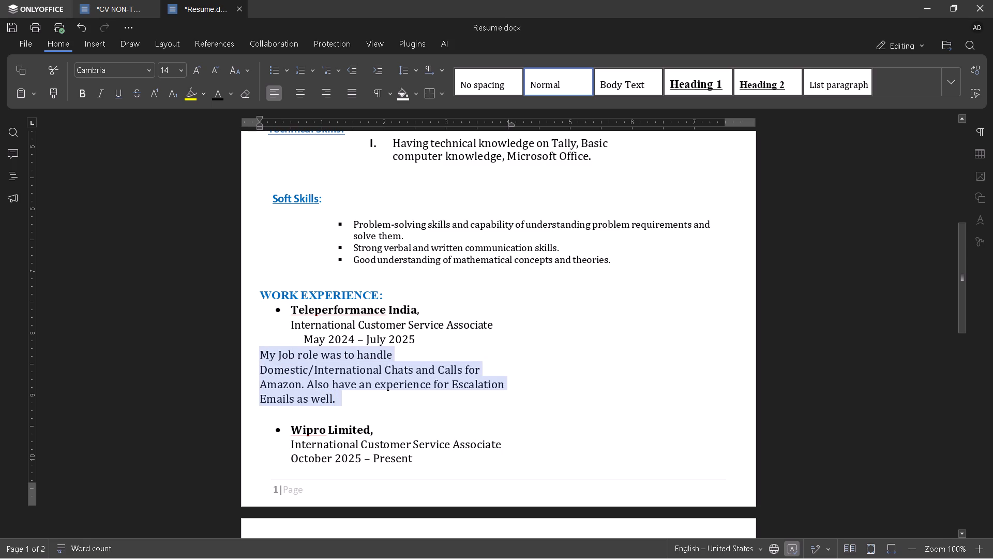
key("BackSpace")
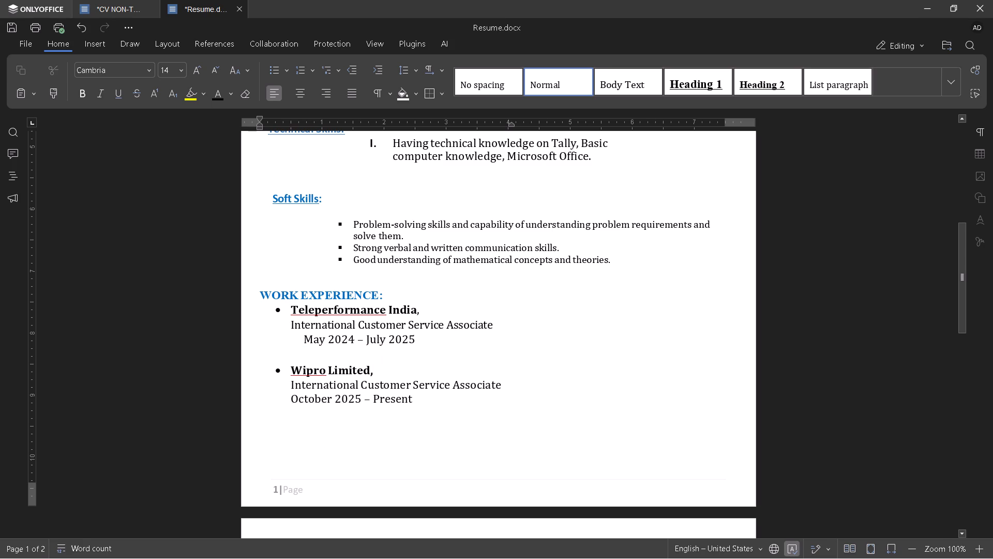
Review the resume's sections on both pages, from the personal profile to the declaration, checking text layout and spacing.
scroll(398, 247, "up", 6)
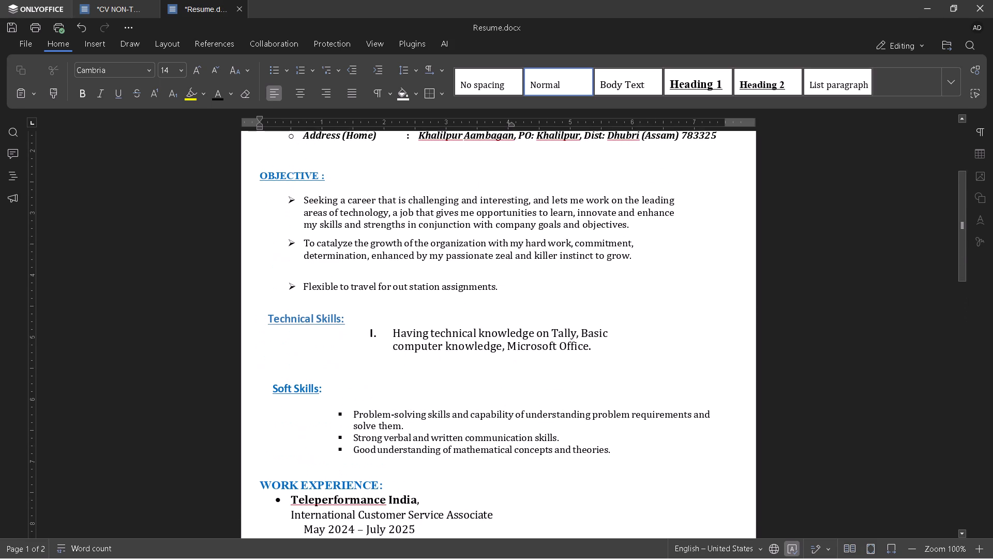
left_click_drag(393, 330, 414, 335)
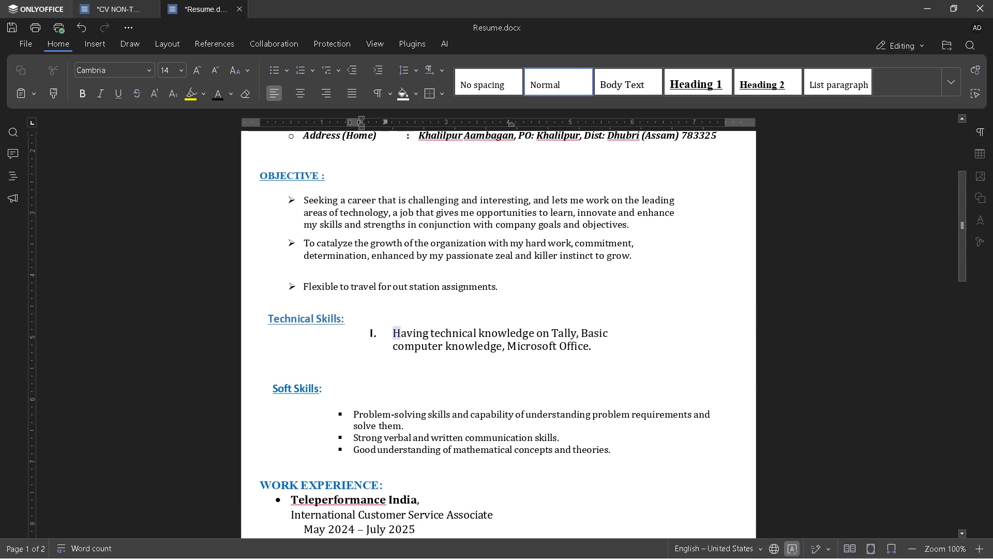
left_click_drag(414, 335, 449, 330)
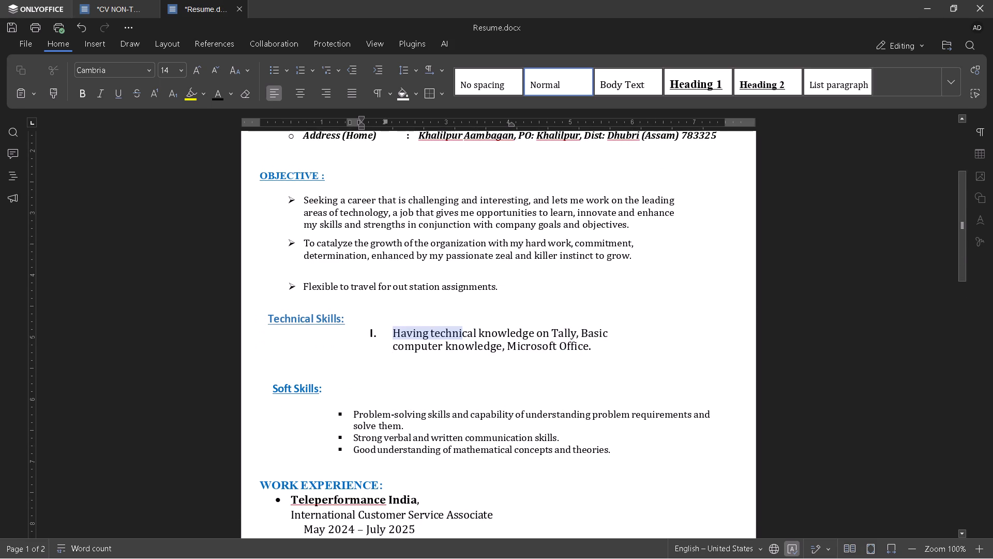
left_click_drag(449, 330, 399, 322)
scroll(504, 229, "up", 4)
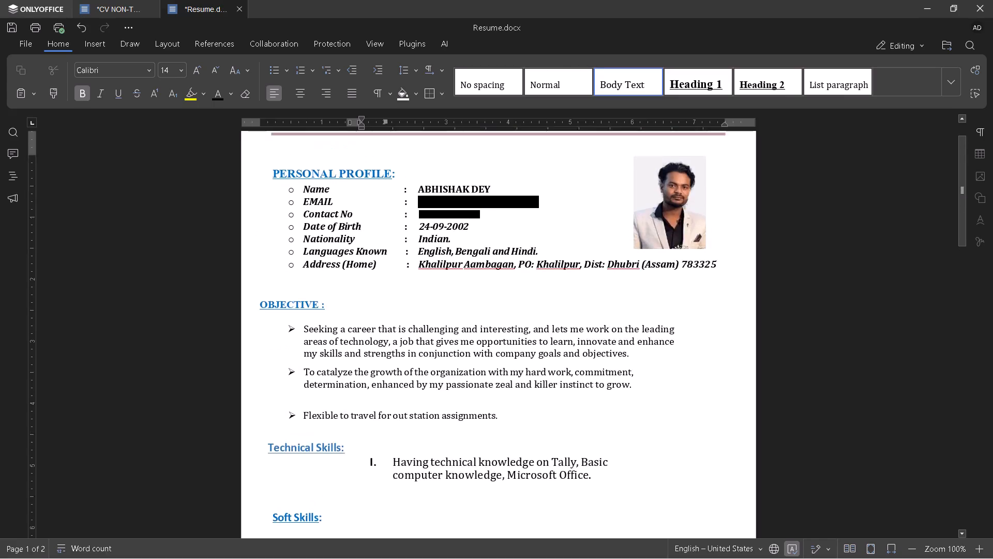
scroll(504, 229, "down", 7)
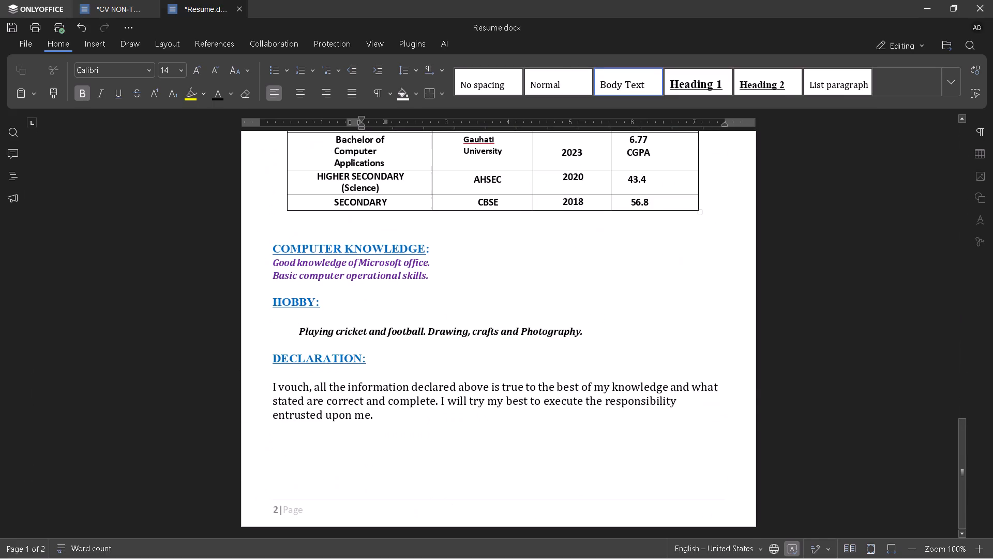
scroll(398, 413, "up", 8)
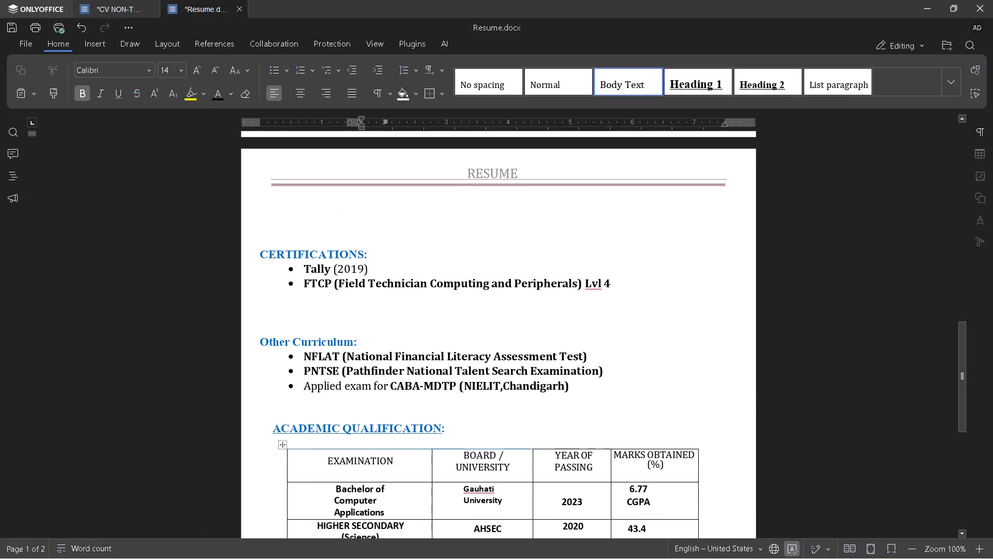
scroll(398, 413, "up", 8)
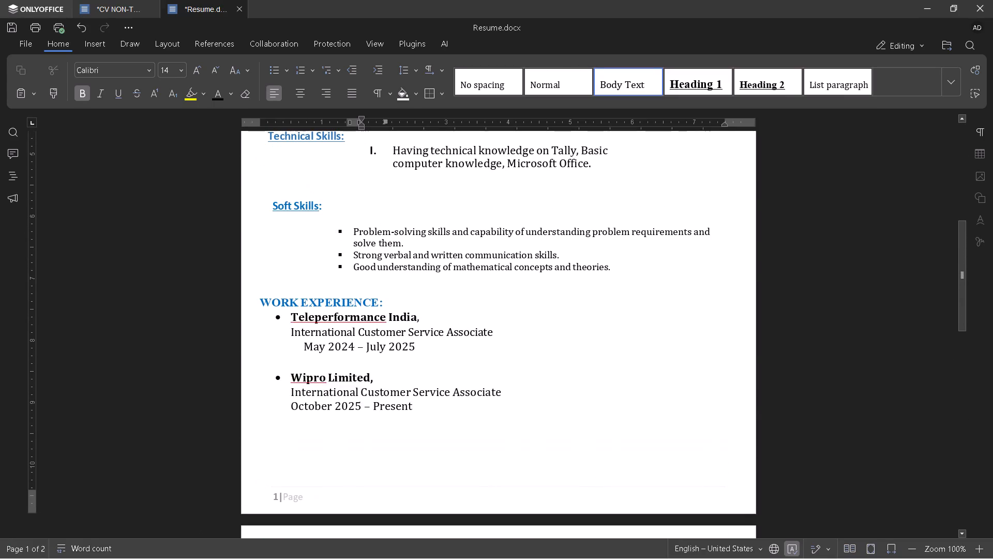
Delete the whole Wipro Limited entry from the work experience section.
left_click_drag(267, 375, 525, 468)
key("BackSpace")
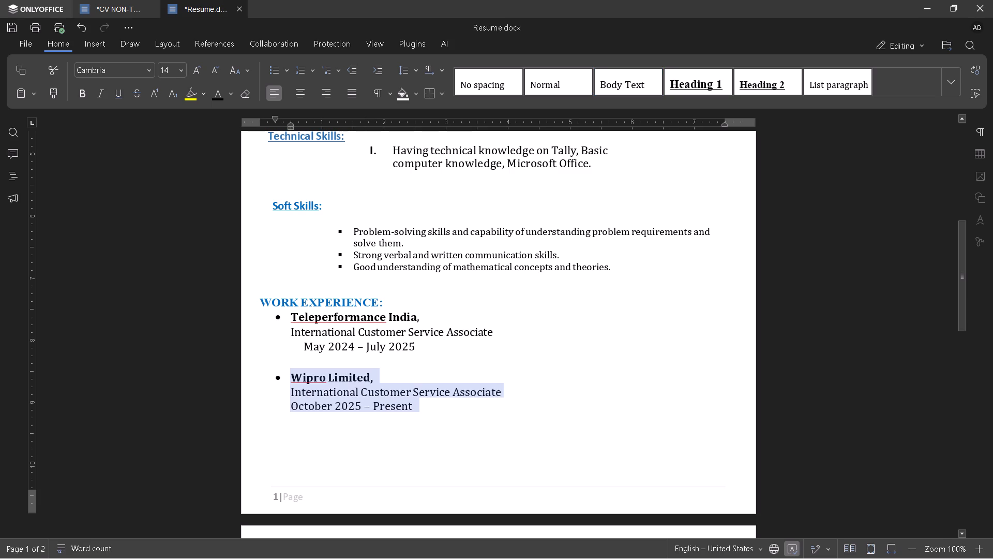
key("BackSpace")
key("BackSpace")
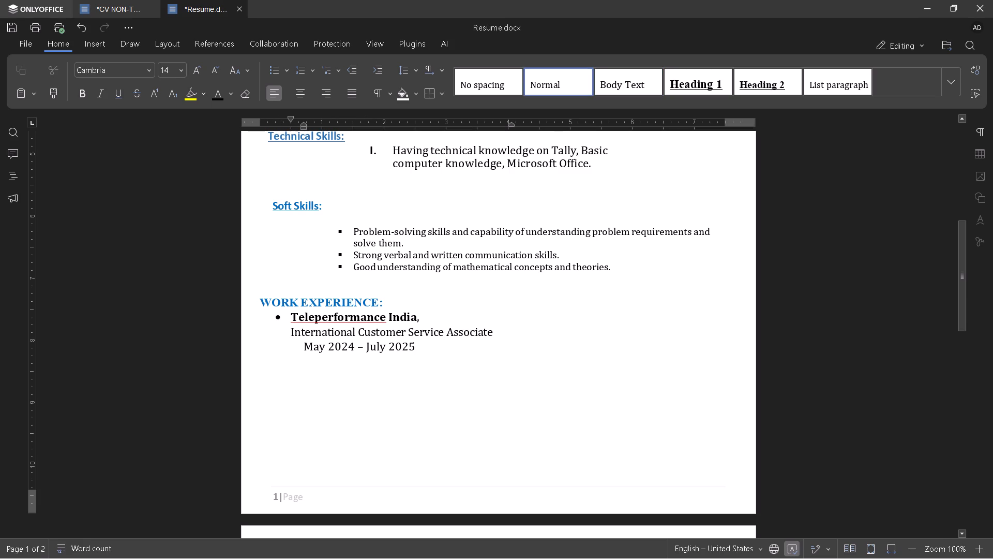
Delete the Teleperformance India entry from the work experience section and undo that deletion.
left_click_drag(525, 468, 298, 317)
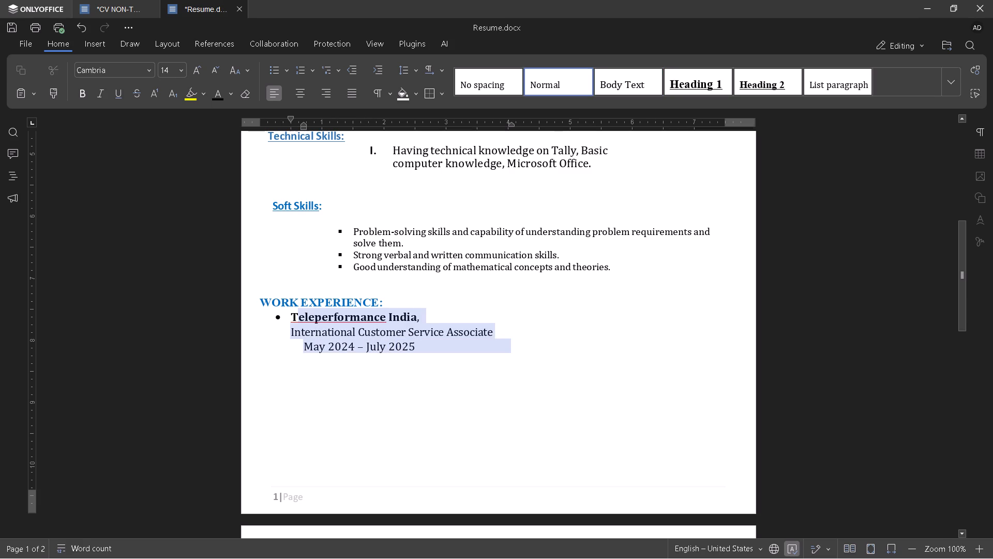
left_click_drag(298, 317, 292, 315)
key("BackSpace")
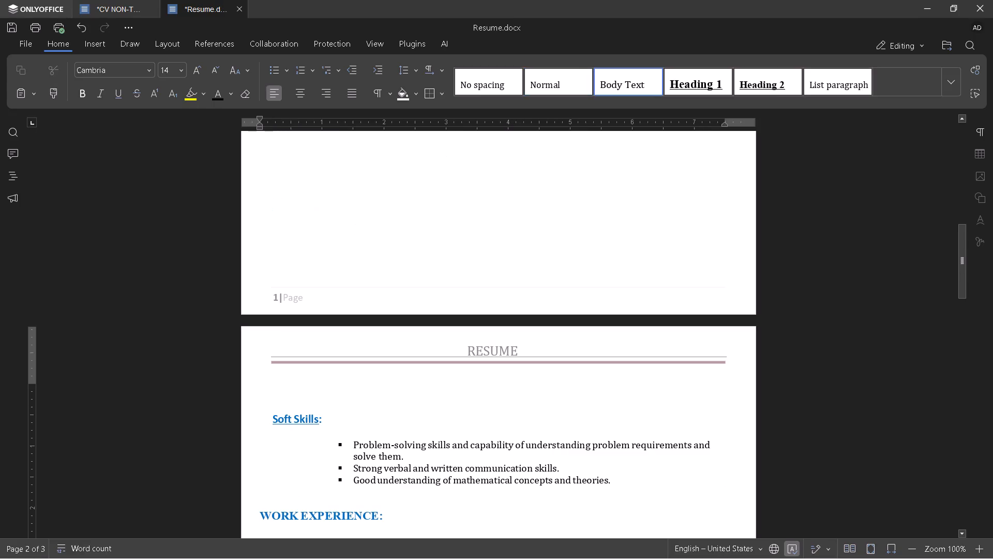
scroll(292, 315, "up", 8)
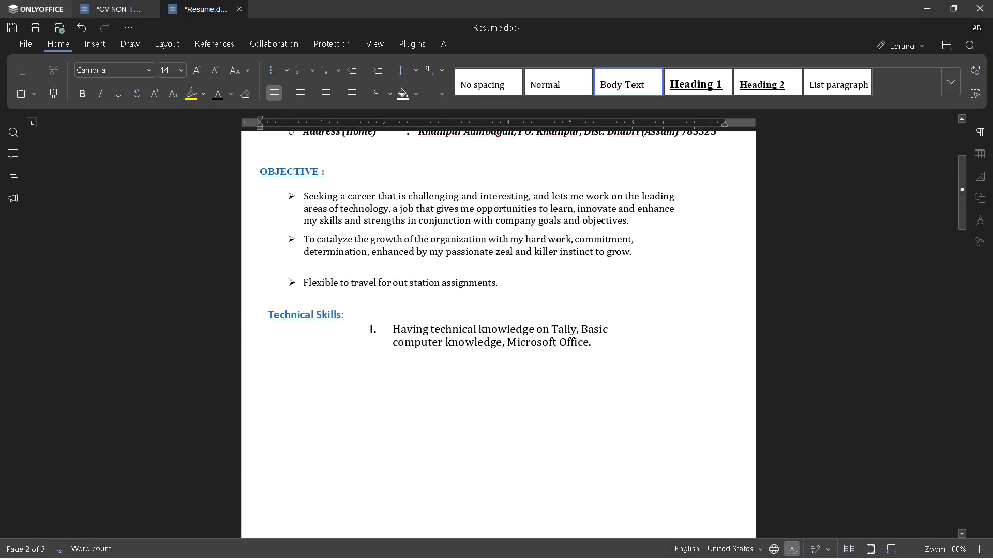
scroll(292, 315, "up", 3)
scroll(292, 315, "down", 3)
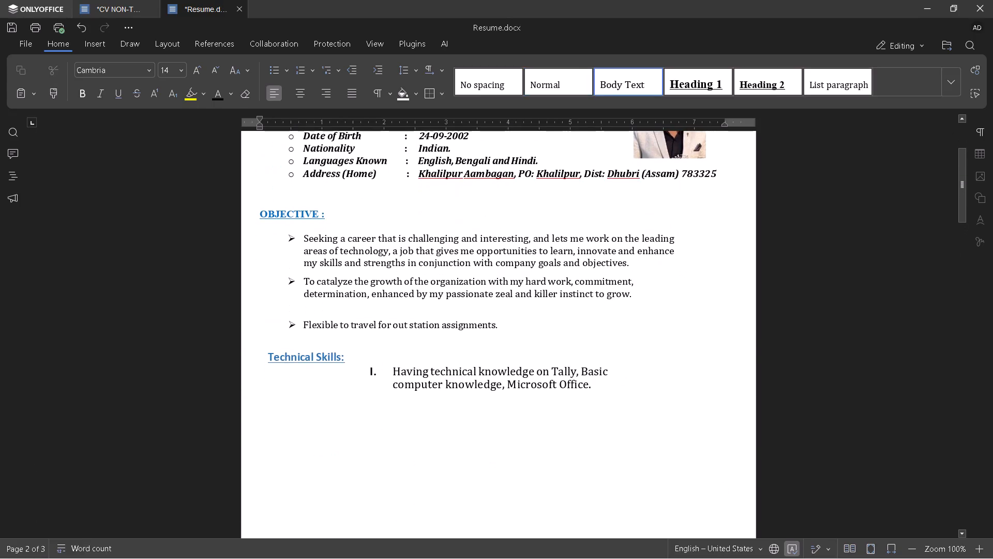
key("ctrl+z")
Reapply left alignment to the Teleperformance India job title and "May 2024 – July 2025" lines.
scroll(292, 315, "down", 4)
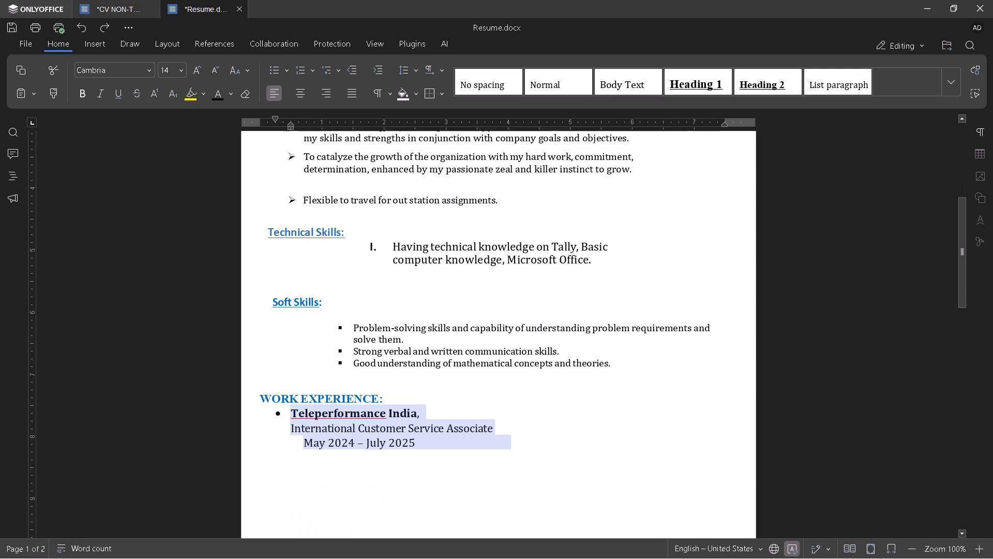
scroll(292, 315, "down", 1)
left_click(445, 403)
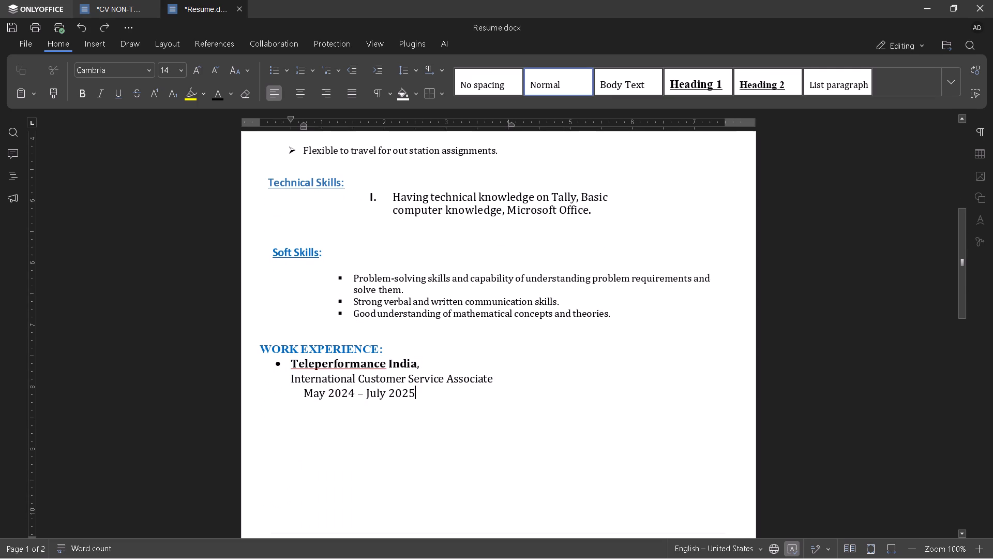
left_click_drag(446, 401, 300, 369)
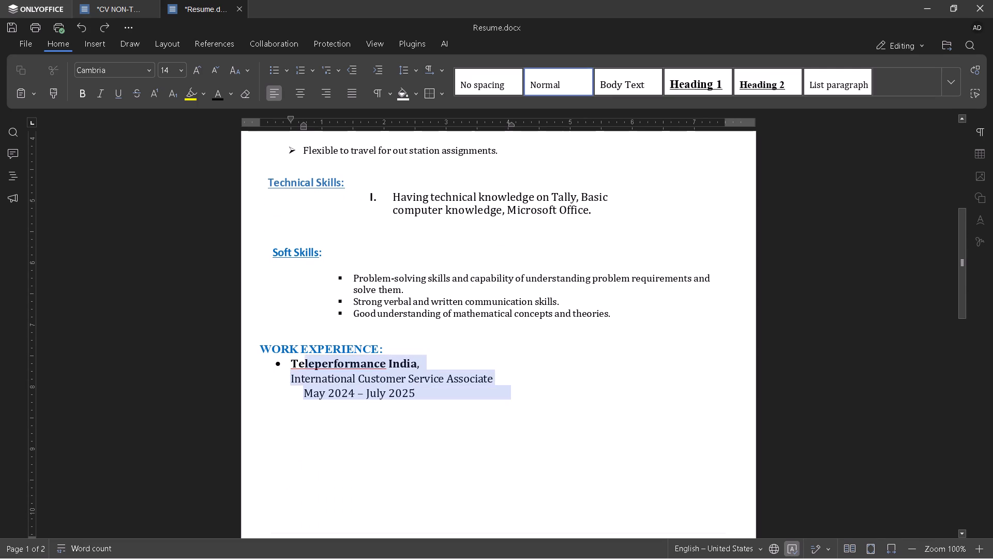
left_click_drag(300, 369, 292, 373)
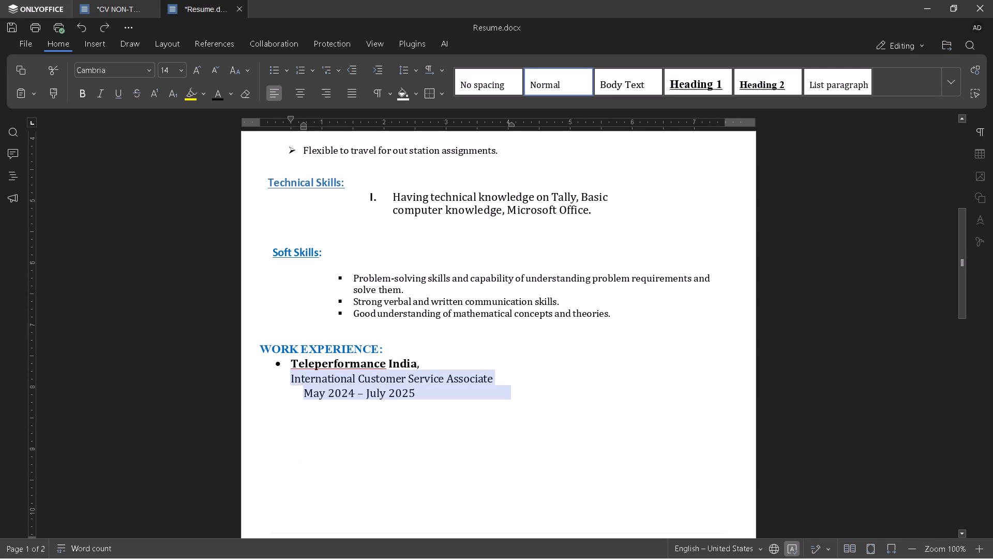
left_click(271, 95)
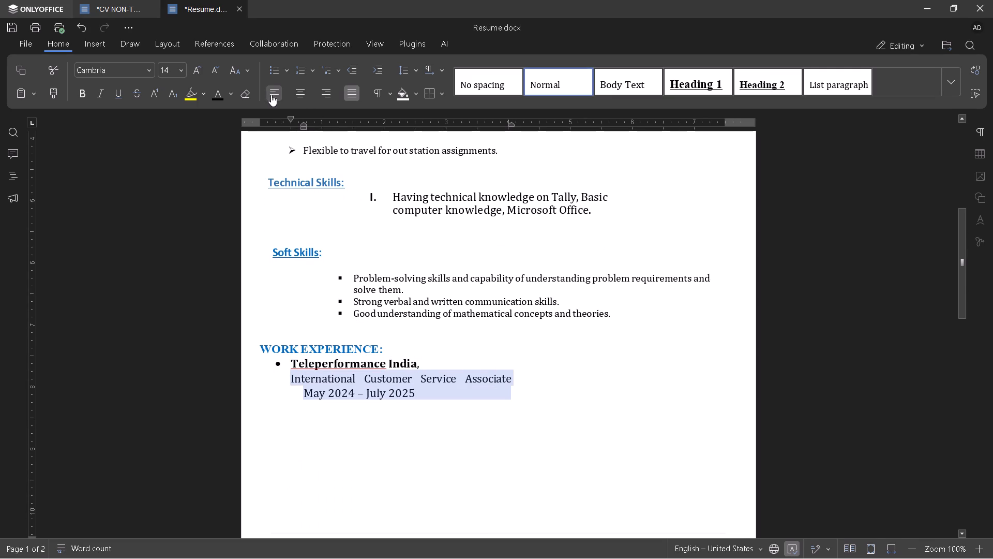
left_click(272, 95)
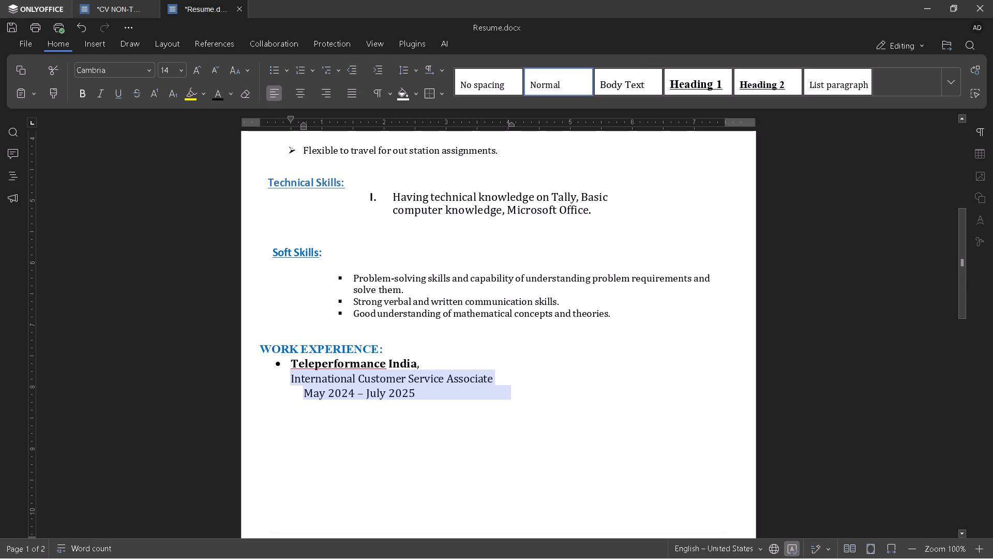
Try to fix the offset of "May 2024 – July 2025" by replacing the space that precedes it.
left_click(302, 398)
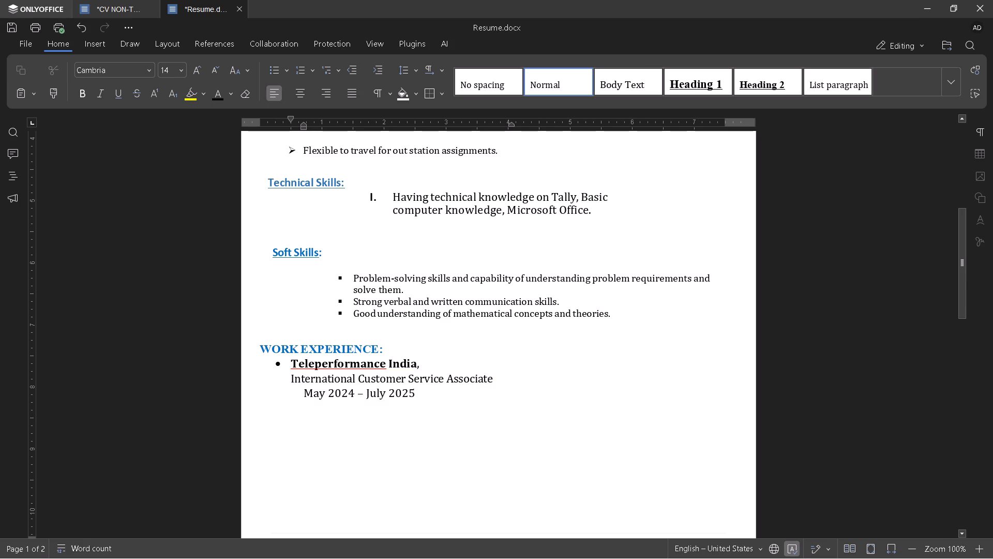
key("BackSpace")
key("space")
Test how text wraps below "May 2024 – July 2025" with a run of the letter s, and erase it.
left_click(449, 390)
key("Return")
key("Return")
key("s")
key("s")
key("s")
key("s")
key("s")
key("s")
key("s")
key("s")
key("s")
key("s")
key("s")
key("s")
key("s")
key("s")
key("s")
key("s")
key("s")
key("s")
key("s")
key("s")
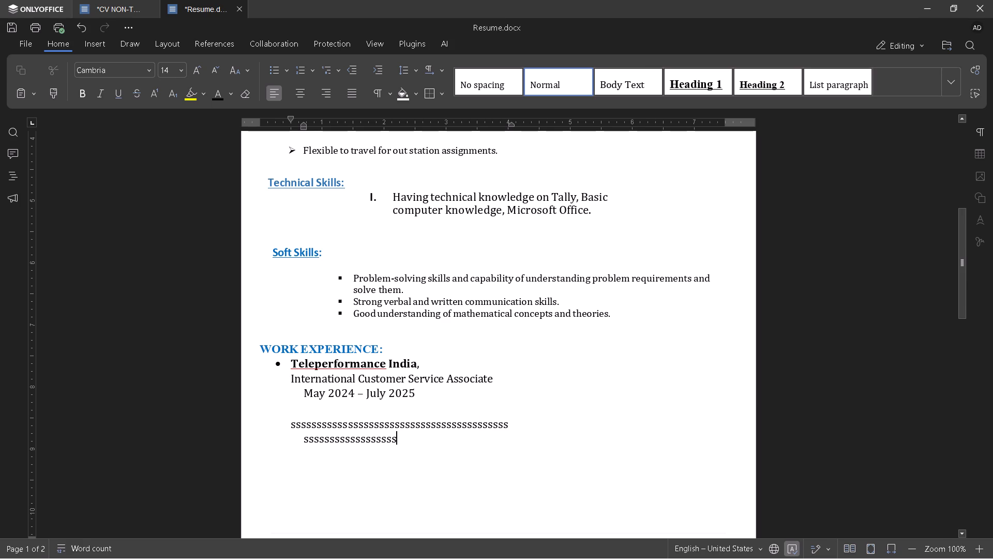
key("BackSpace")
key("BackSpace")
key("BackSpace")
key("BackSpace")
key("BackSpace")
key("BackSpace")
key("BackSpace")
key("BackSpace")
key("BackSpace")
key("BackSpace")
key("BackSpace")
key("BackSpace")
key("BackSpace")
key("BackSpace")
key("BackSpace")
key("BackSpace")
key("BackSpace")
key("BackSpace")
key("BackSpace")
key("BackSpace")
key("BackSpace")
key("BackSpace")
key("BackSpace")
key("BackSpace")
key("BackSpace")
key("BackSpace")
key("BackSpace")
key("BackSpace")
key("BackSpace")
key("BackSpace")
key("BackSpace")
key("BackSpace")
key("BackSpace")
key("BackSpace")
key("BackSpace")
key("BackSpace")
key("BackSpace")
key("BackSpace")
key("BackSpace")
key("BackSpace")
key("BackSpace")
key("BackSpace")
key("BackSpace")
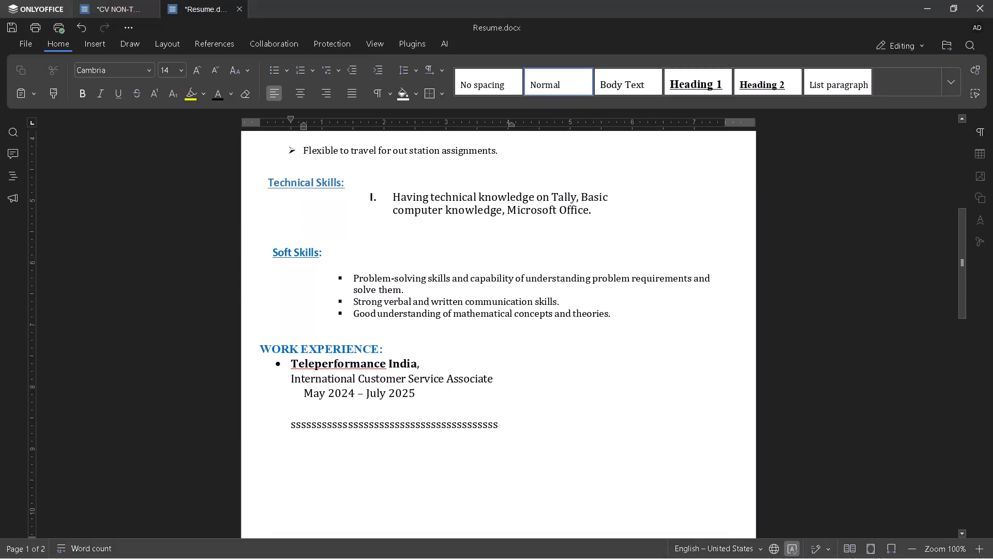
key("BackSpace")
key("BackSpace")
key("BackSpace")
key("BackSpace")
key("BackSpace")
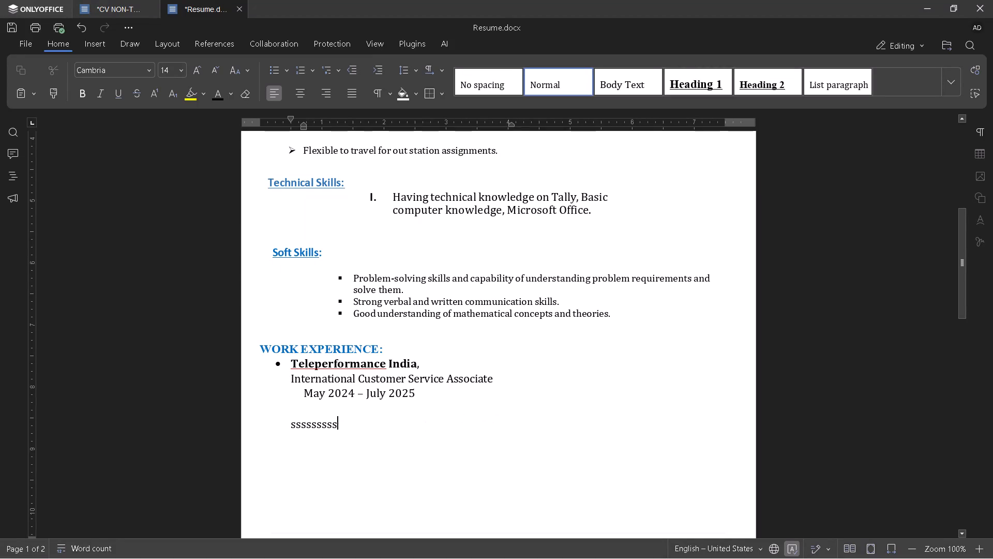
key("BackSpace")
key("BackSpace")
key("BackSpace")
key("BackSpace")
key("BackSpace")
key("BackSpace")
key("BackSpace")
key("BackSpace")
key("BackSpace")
Remove the left indent and the blank lines following "May 2024 – July 2025".
key("Return")
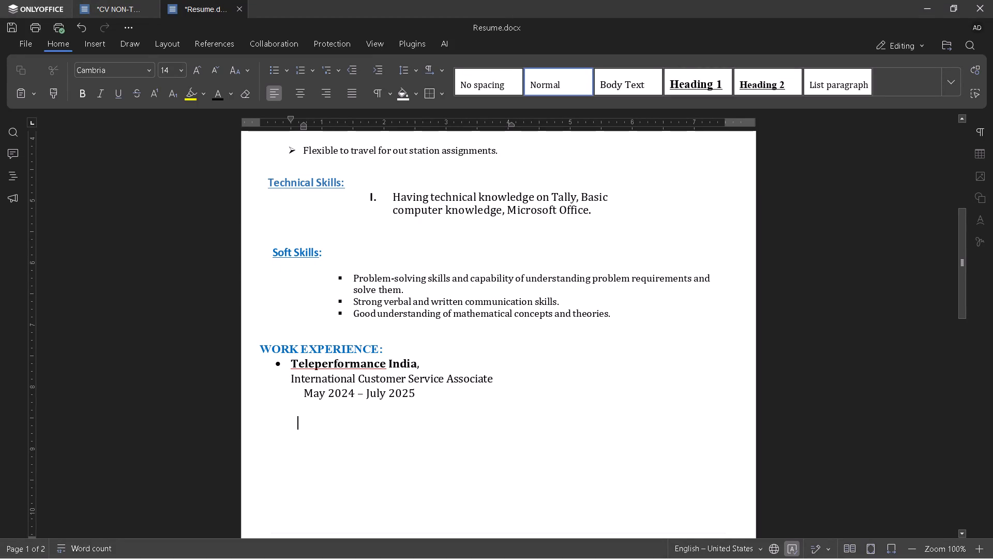
key("BackSpace")
key("BackSpace")
key("BackSpace")
key("BackSpace")
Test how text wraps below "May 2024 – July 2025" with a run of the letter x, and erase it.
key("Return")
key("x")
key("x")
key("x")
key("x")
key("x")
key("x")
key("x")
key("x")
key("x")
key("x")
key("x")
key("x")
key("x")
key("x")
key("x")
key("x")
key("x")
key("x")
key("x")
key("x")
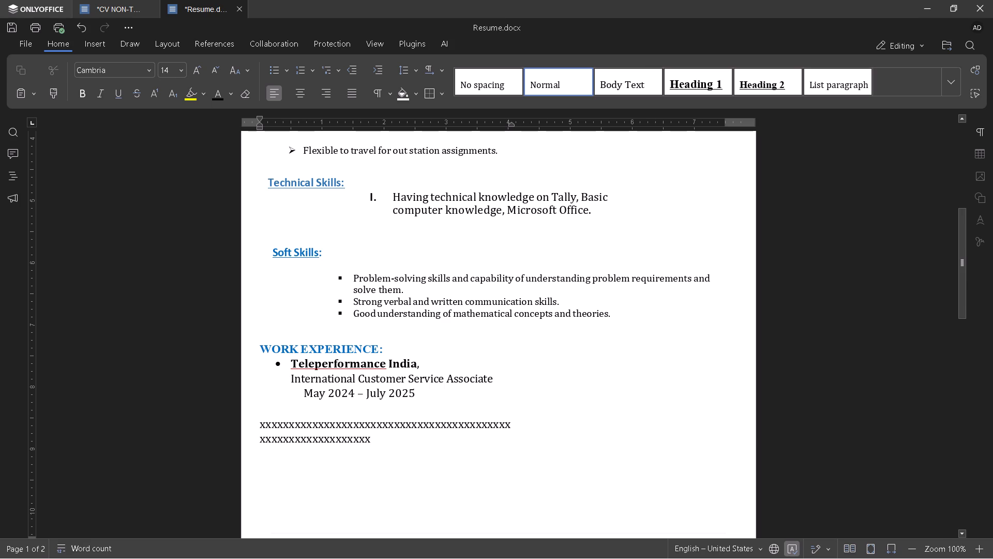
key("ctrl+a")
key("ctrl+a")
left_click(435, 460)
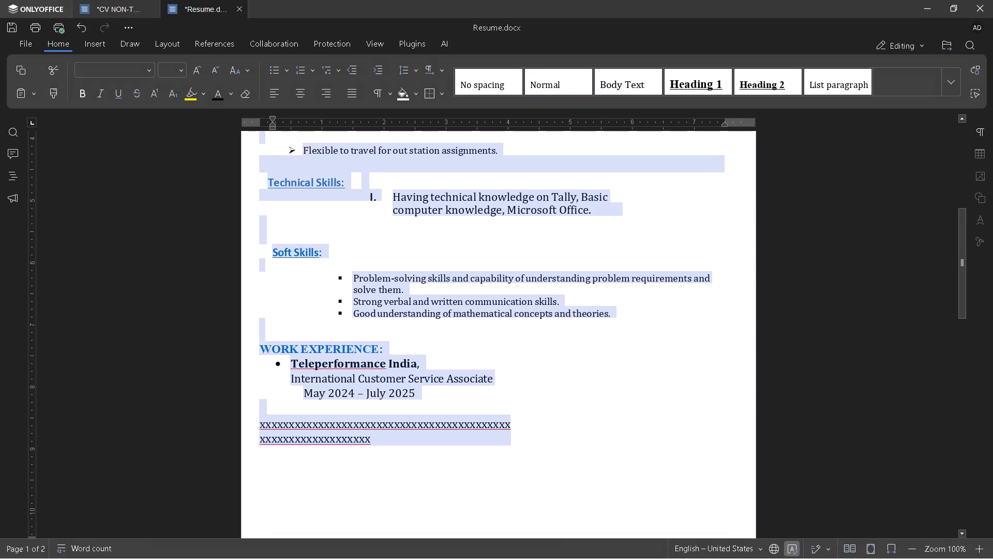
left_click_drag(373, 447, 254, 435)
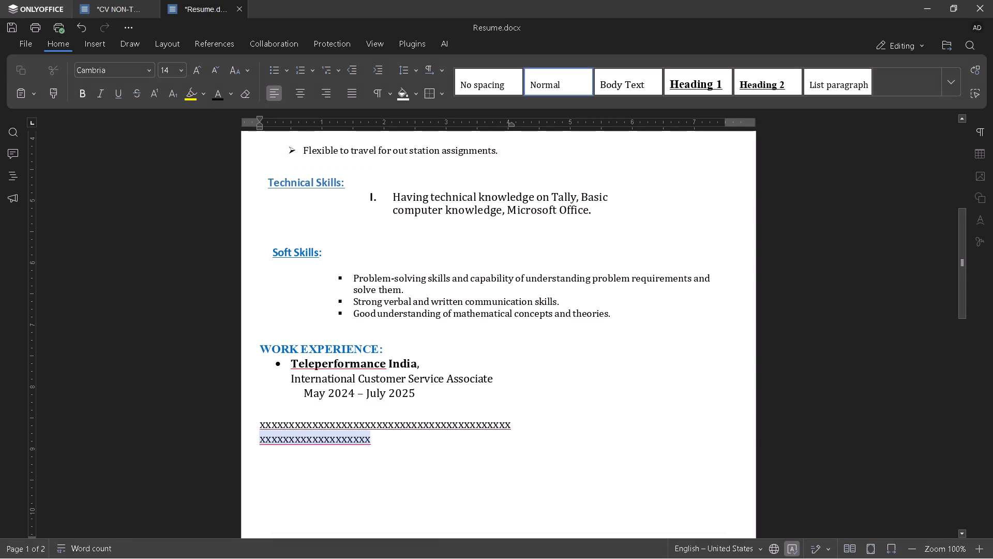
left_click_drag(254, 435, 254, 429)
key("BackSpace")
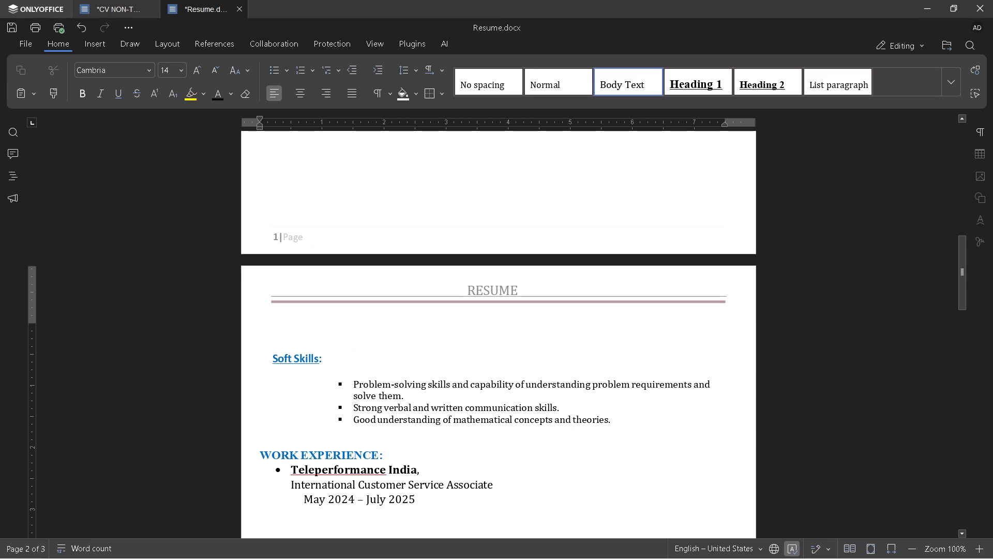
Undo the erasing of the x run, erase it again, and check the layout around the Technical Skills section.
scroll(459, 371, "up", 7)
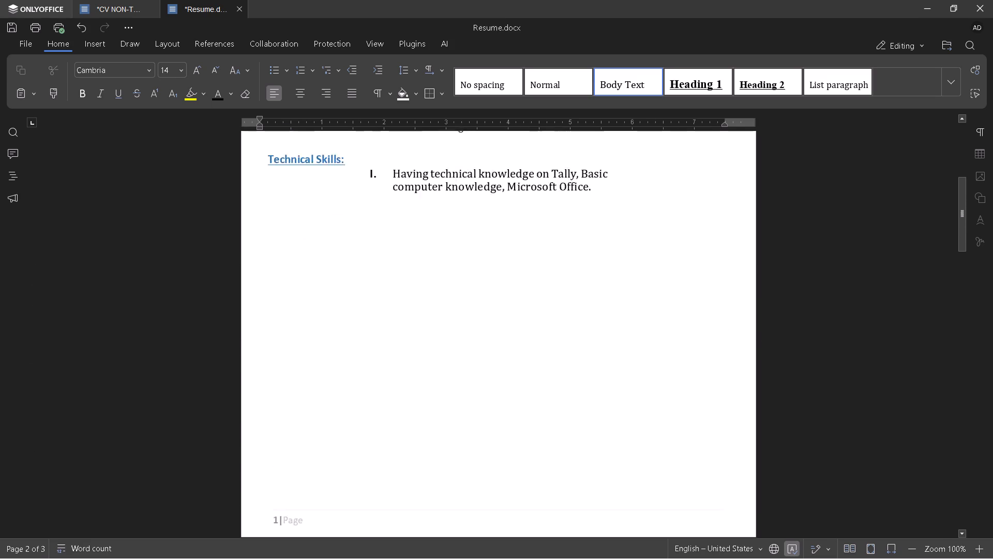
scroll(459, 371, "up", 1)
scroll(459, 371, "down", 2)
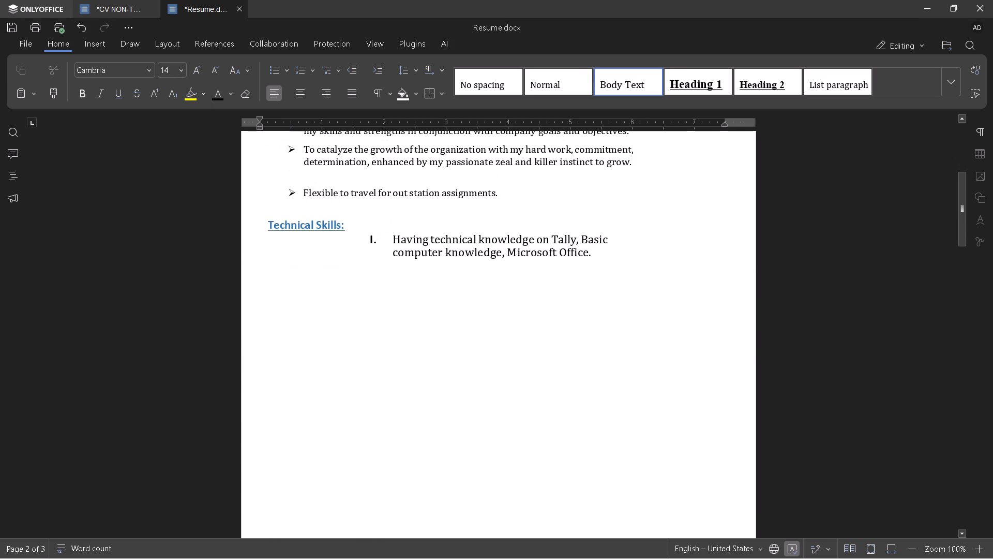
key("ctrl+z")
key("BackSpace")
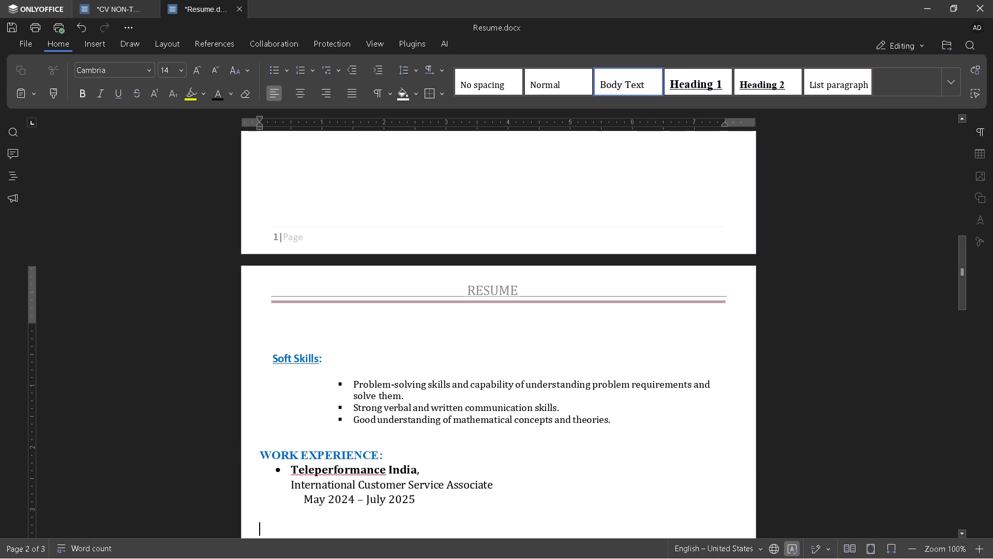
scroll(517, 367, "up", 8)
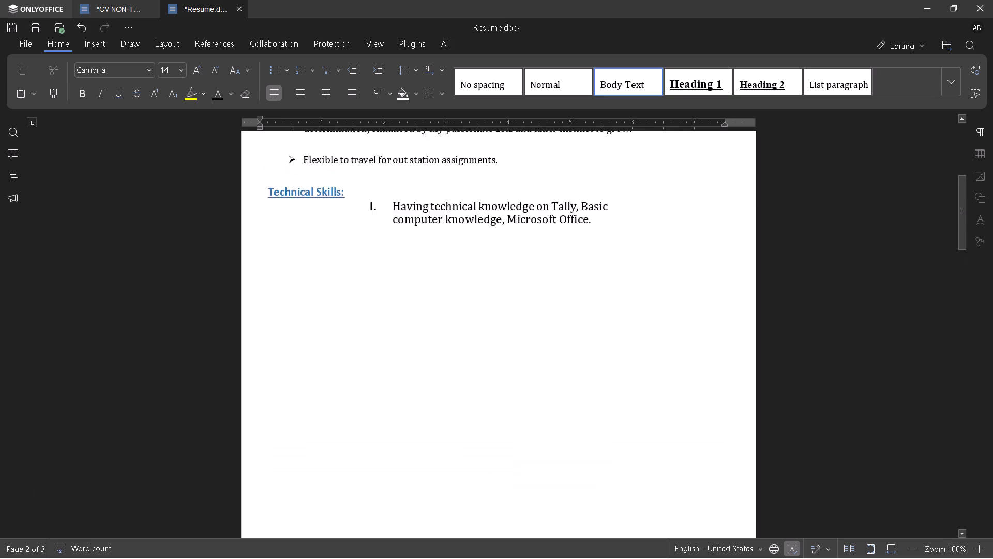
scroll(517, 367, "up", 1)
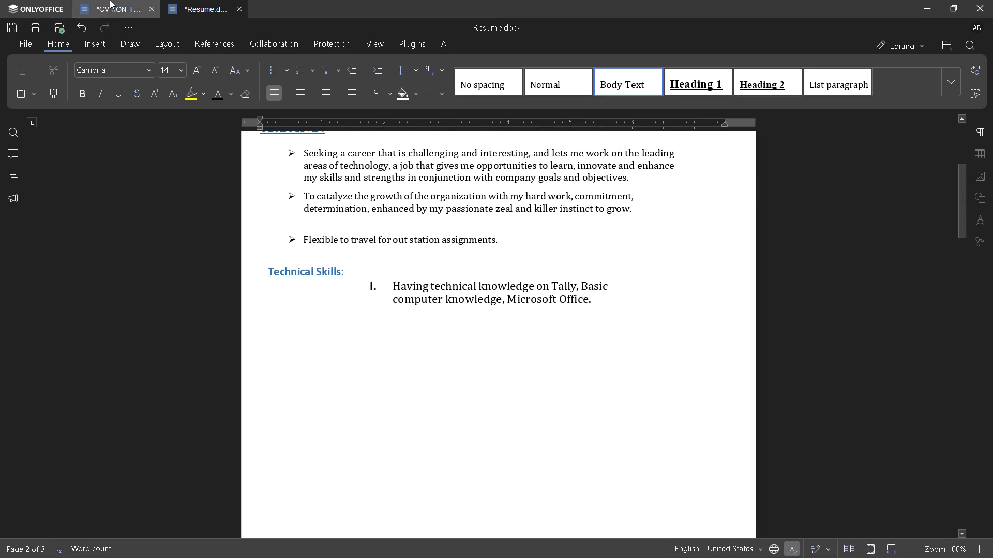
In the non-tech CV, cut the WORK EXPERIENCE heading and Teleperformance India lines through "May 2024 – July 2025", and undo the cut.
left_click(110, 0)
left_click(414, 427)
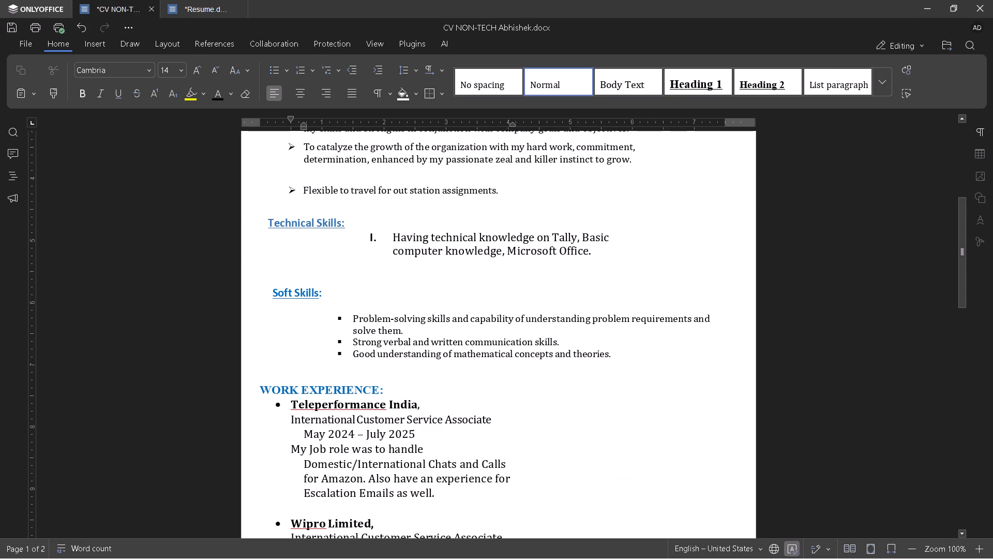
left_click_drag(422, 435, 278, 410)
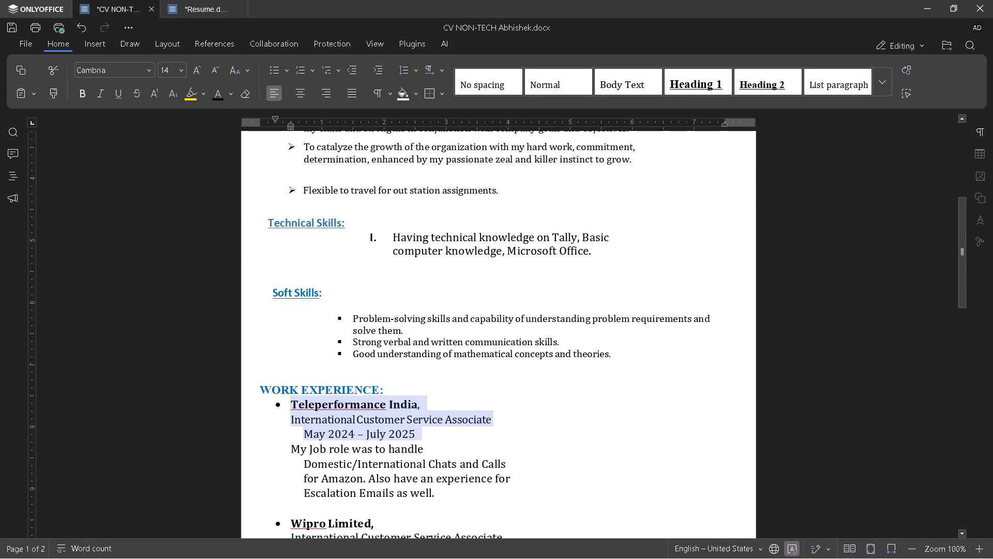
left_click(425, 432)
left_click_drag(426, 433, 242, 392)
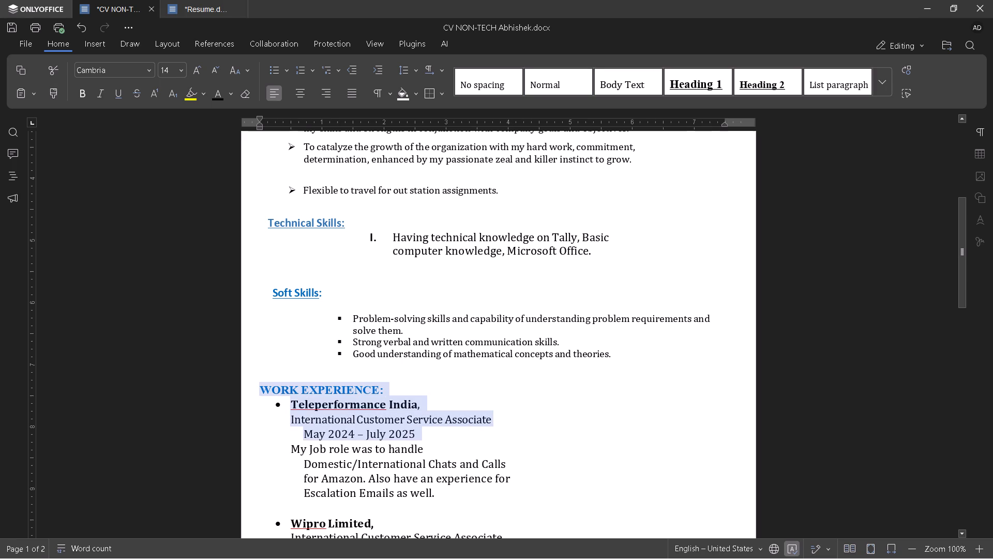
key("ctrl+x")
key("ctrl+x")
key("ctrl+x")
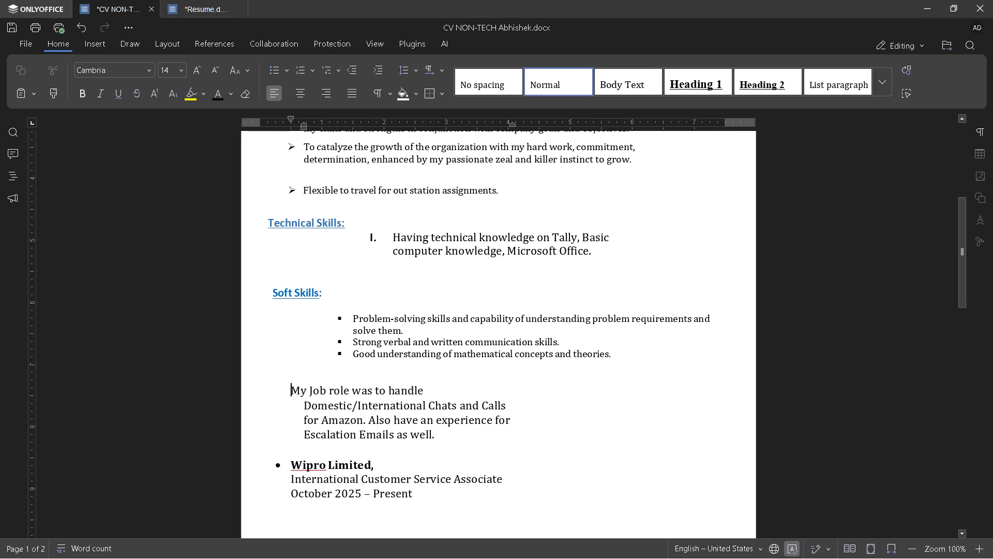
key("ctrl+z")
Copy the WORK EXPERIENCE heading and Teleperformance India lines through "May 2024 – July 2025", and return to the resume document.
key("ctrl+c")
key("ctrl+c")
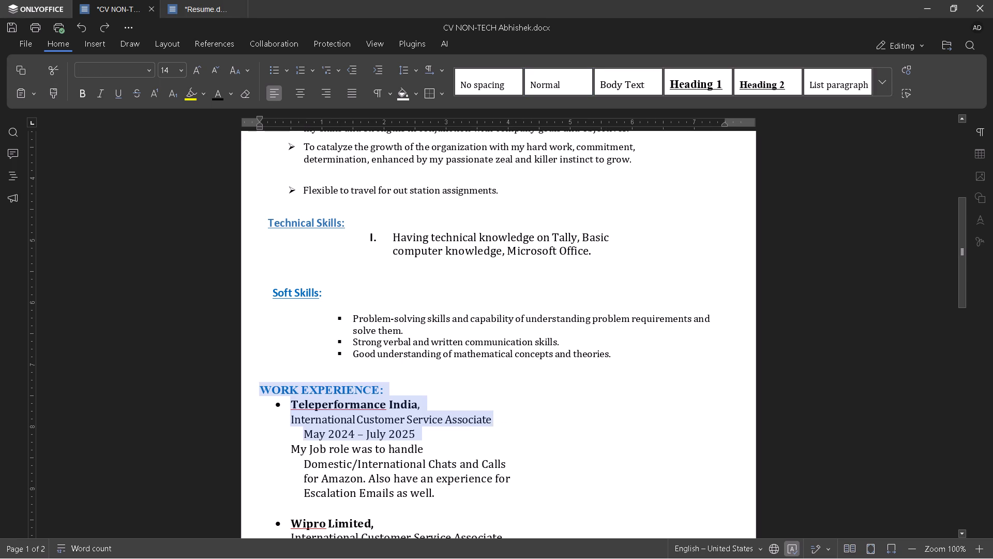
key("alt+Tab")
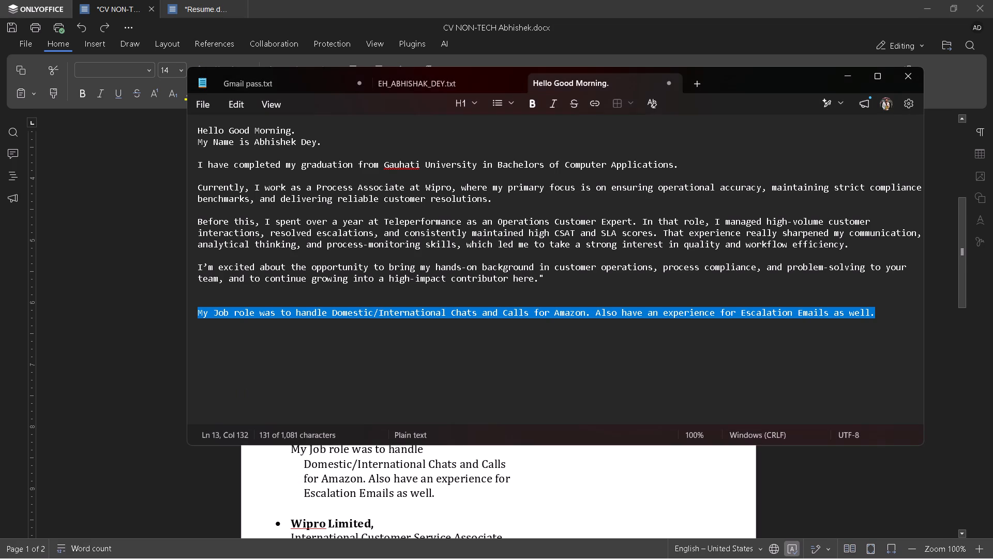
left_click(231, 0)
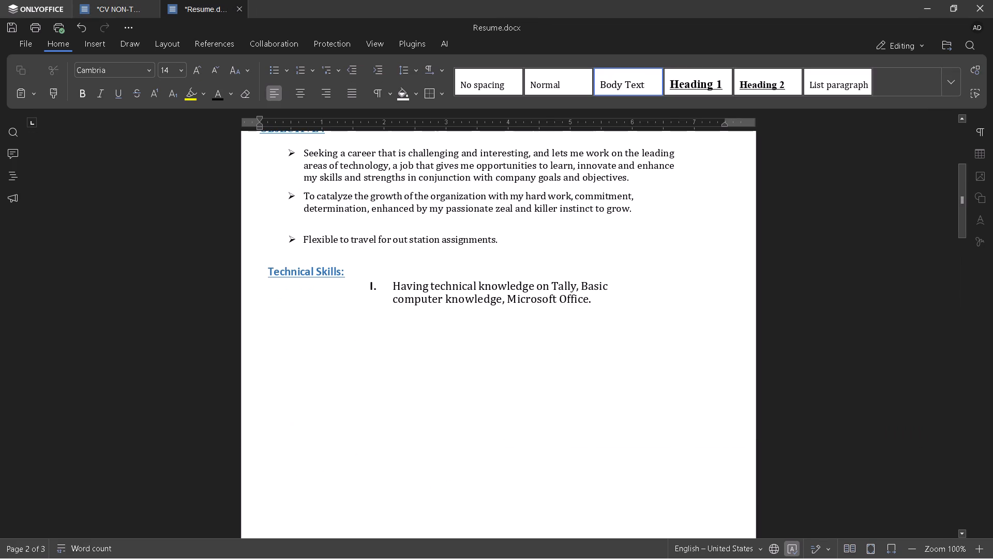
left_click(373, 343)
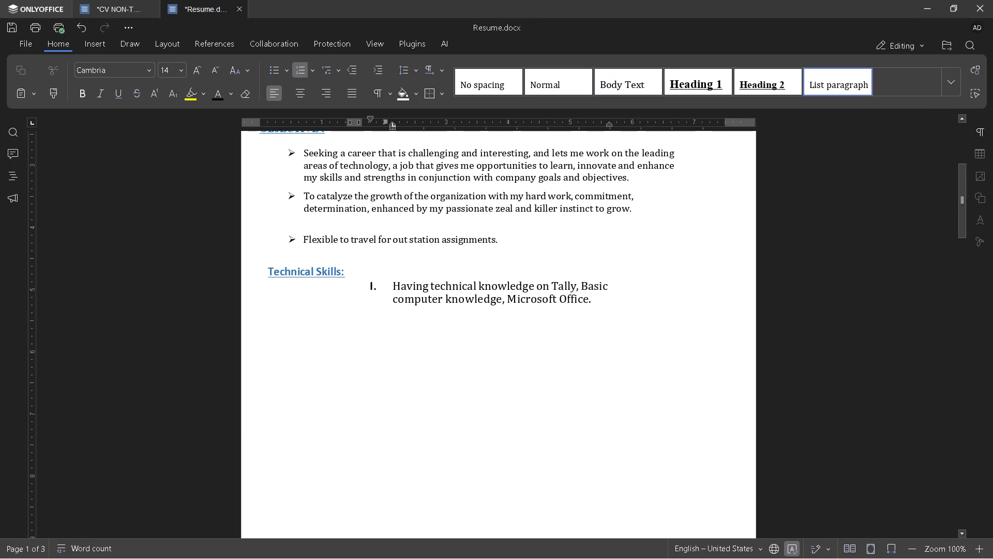
In the non-tech CV, copy everything from the Soft Skills heading through "May 2024 – July 2025".
left_click(104, 1)
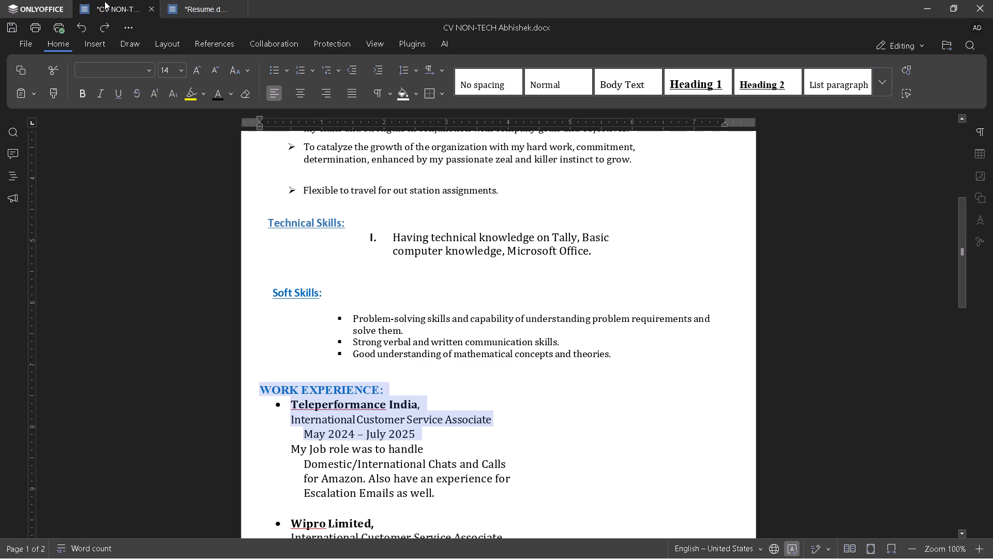
left_click(511, 386)
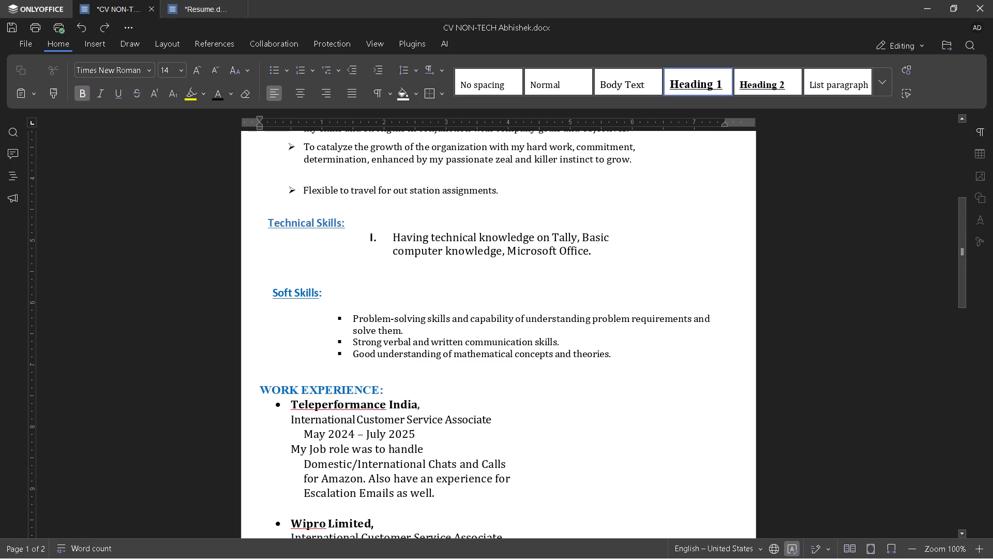
left_click_drag(269, 291, 442, 435)
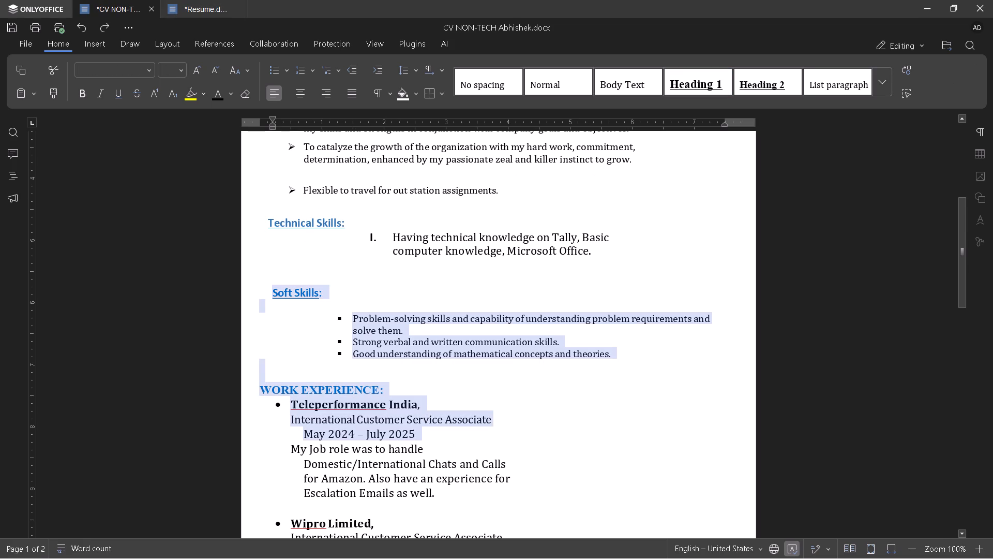
key("ctrl+c")
key("ctrl+c")
key("ctrl+c")
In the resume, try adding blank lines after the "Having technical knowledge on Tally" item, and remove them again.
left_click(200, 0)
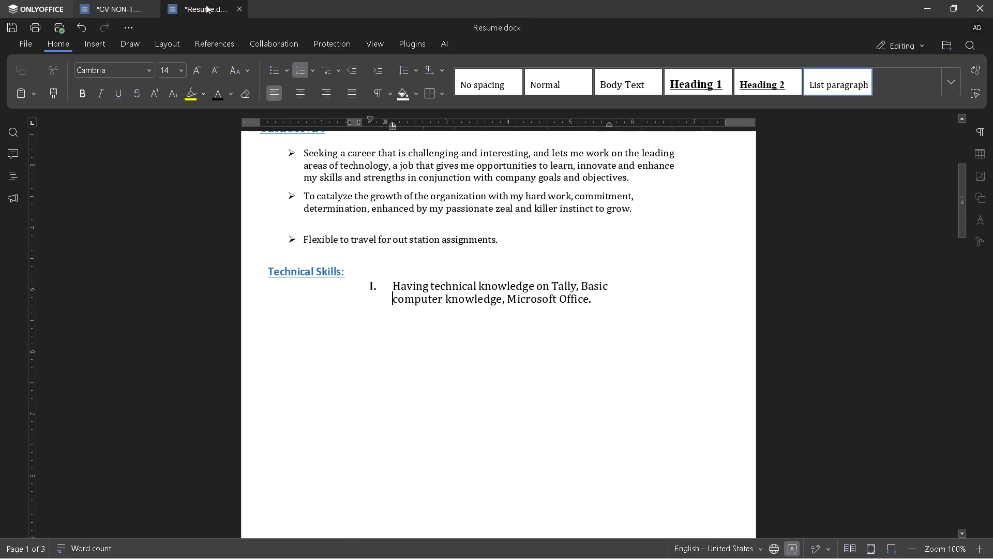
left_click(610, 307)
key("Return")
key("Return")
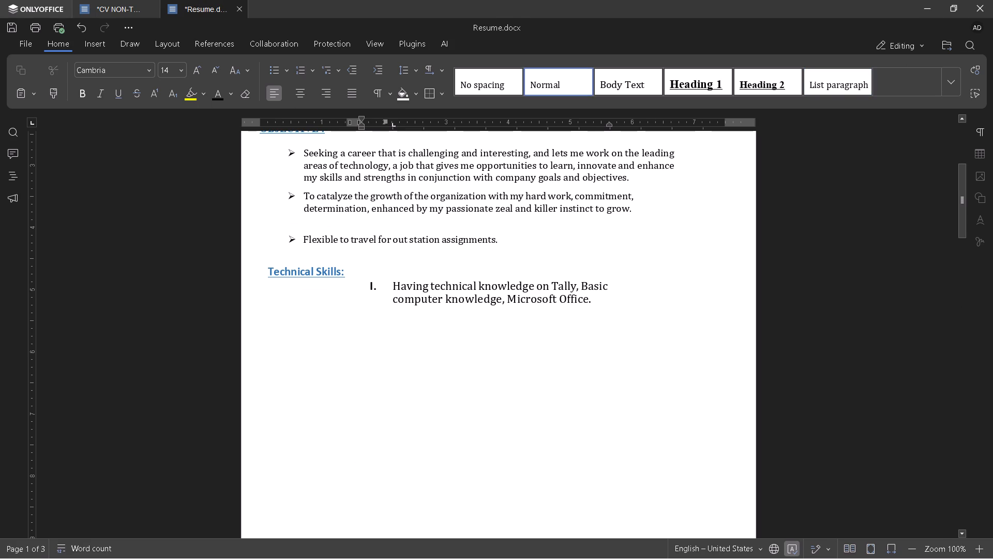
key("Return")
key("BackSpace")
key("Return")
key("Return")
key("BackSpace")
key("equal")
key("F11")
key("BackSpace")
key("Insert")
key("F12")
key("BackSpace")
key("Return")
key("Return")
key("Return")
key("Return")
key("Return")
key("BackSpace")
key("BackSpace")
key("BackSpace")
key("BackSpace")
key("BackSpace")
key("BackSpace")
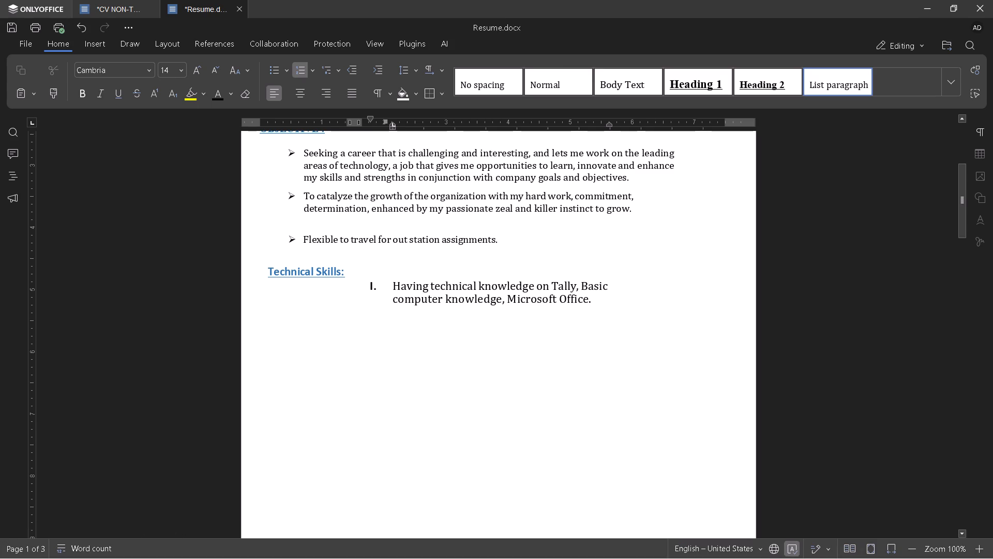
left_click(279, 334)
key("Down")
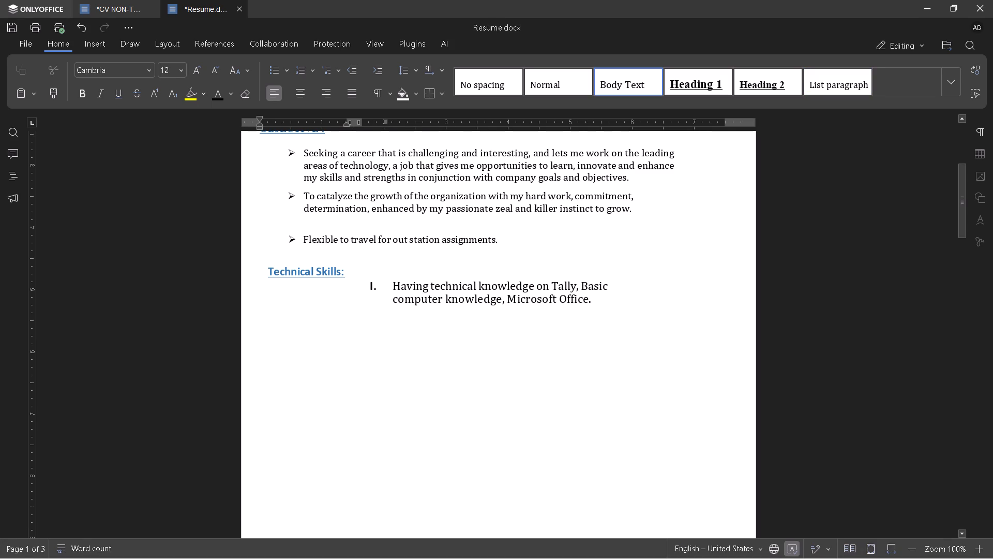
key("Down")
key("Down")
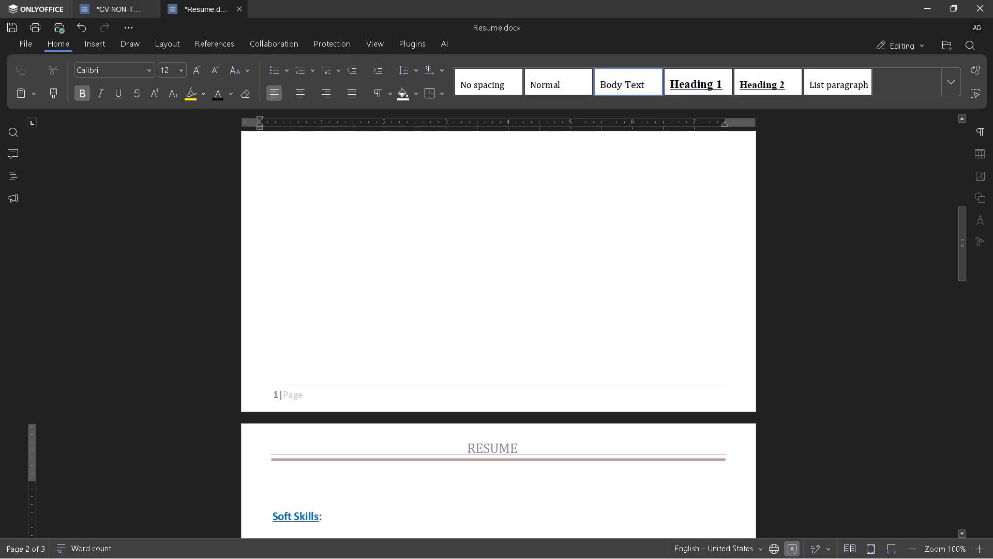
Close the editor, discarding the changes to Resume.docx, and cancel closing the non-tech CV.
left_click(992, 0)
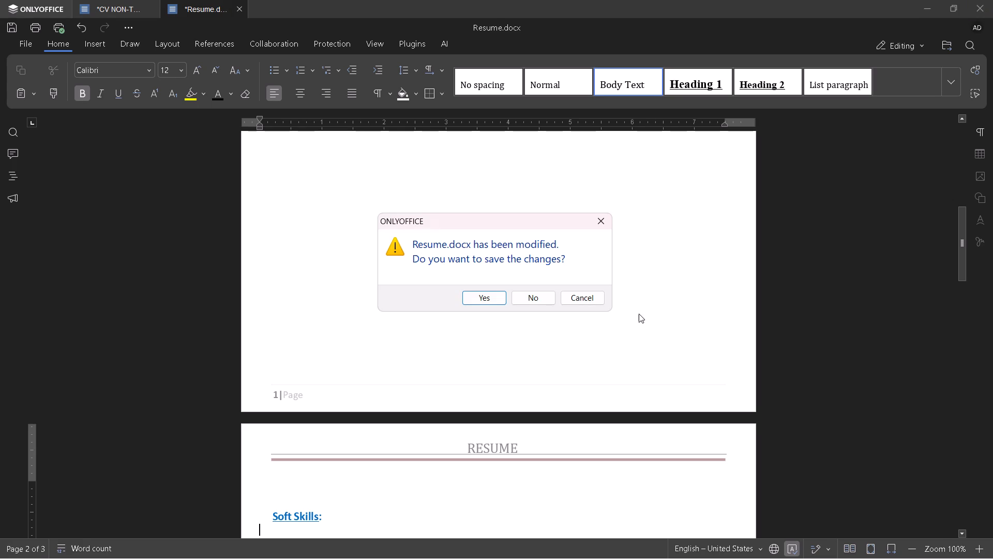
left_click(544, 295)
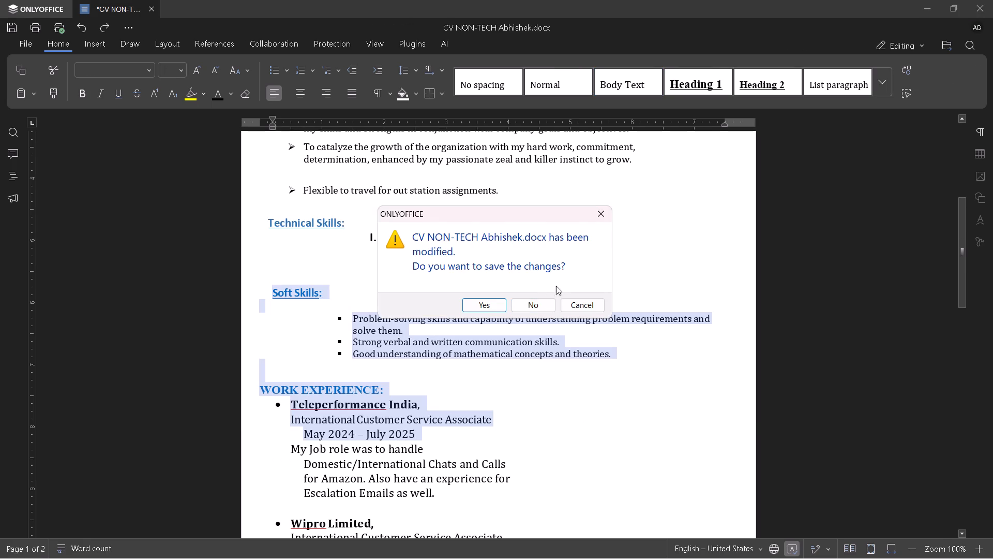
left_click(603, 211)
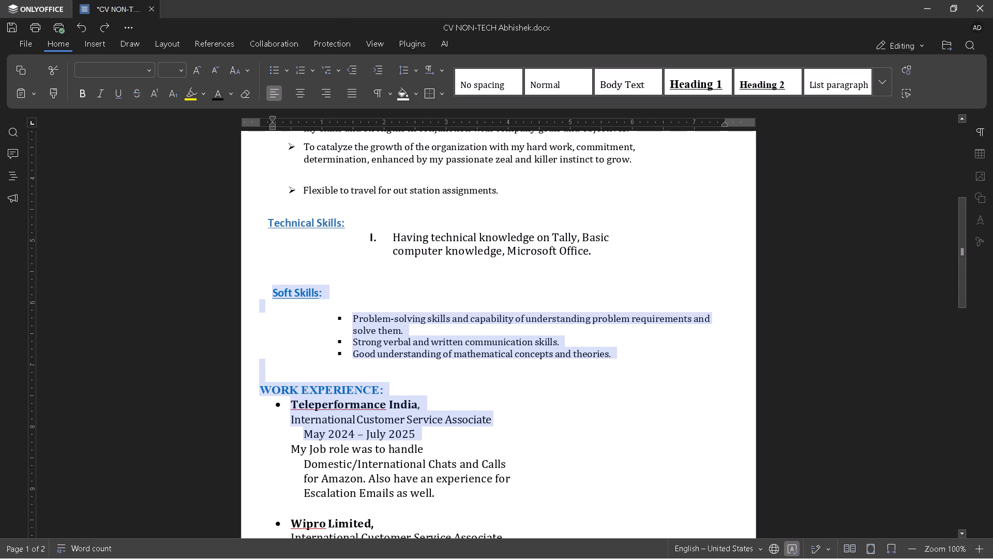
Reopen Resume.docx from the recent files alongside the non-tech CV.
left_click(622, 410)
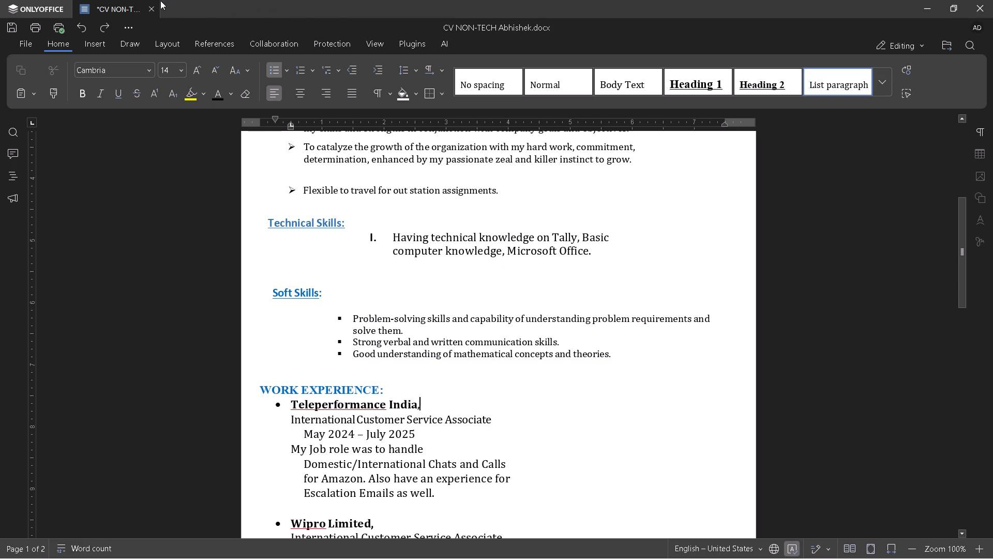
left_click(31, 0)
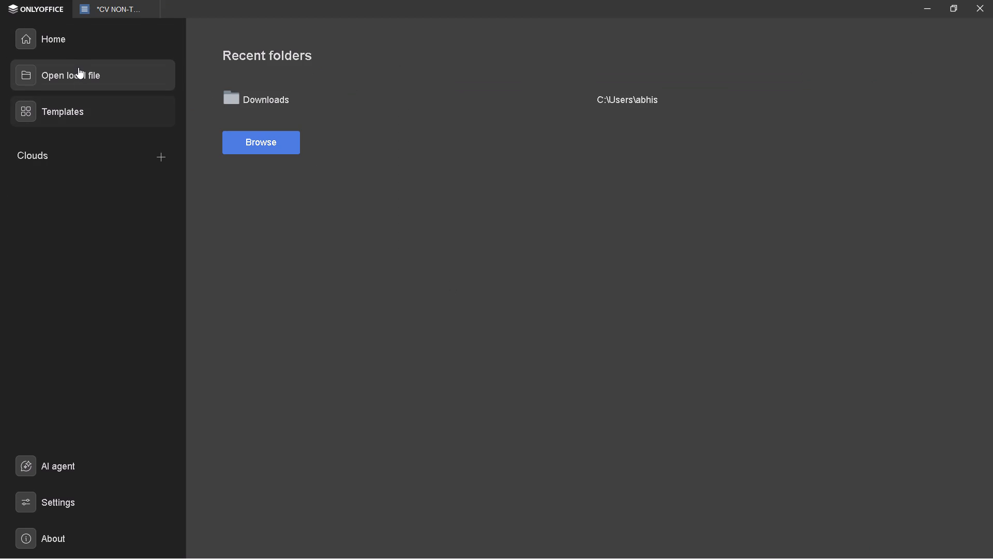
left_click(77, 47)
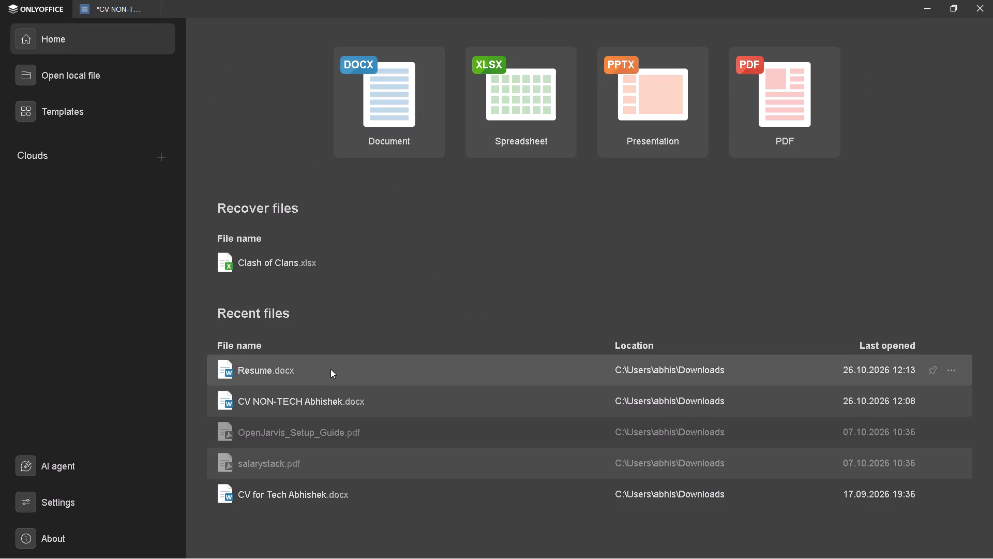
left_click(330, 369)
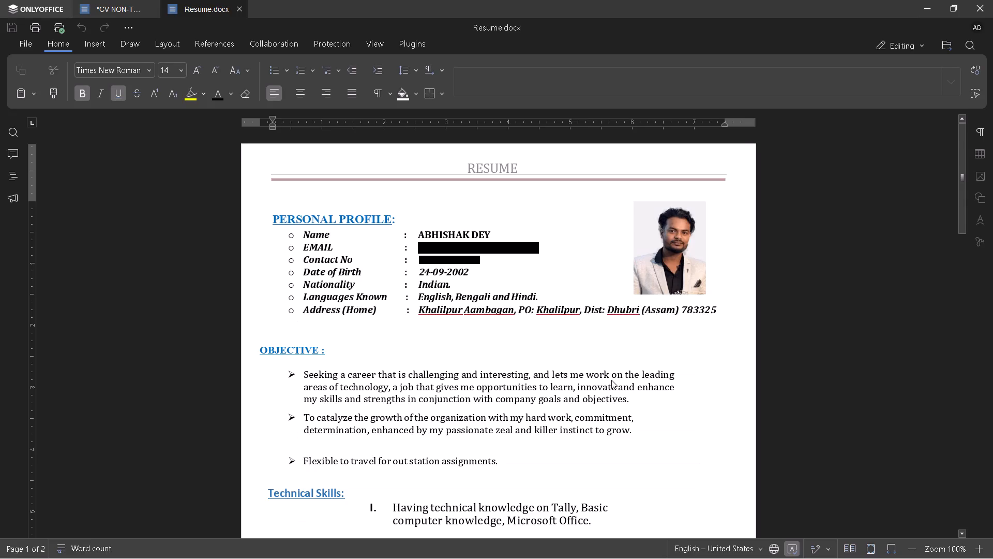
In the Teleperformance entry, insert the missing space between "International" and "Customer" in the job title.
scroll(611, 380, "down", 9)
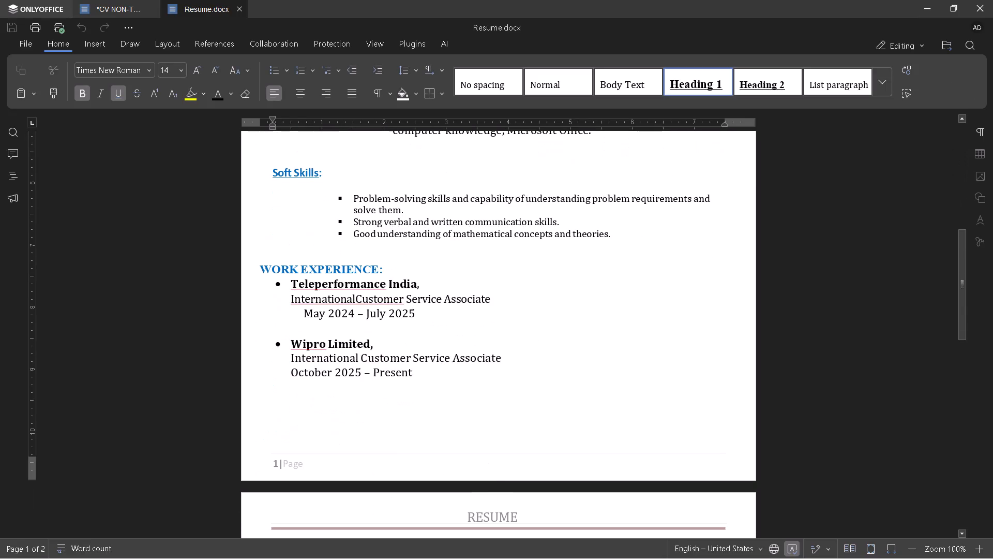
left_click(354, 302)
key("space")
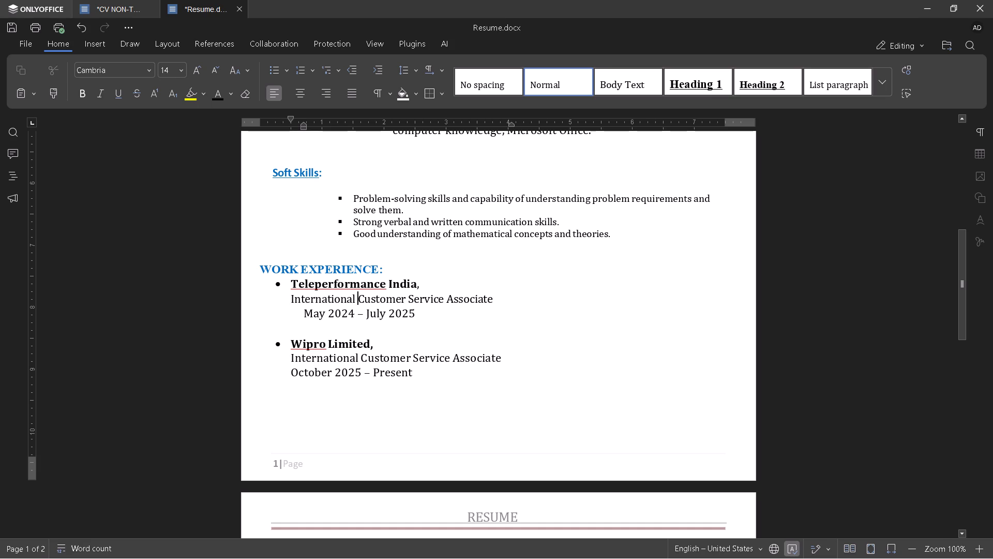
Copy the selected job-role sentence from Notepad into Resume.docx directly below "May 2024 – July 2025", keeping a blank line before Wipro Limited.
left_click(430, 321)
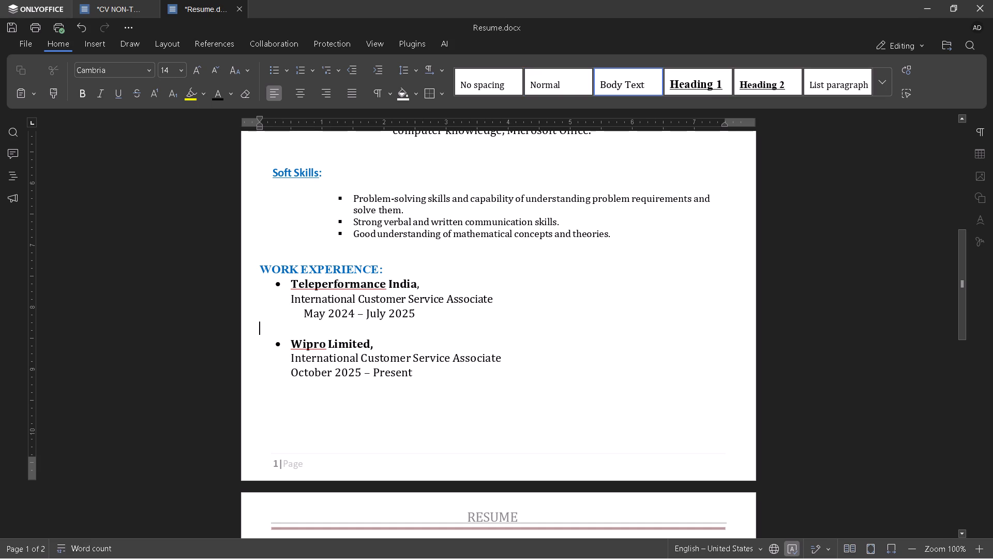
key("Return")
key("Return")
key("Up")
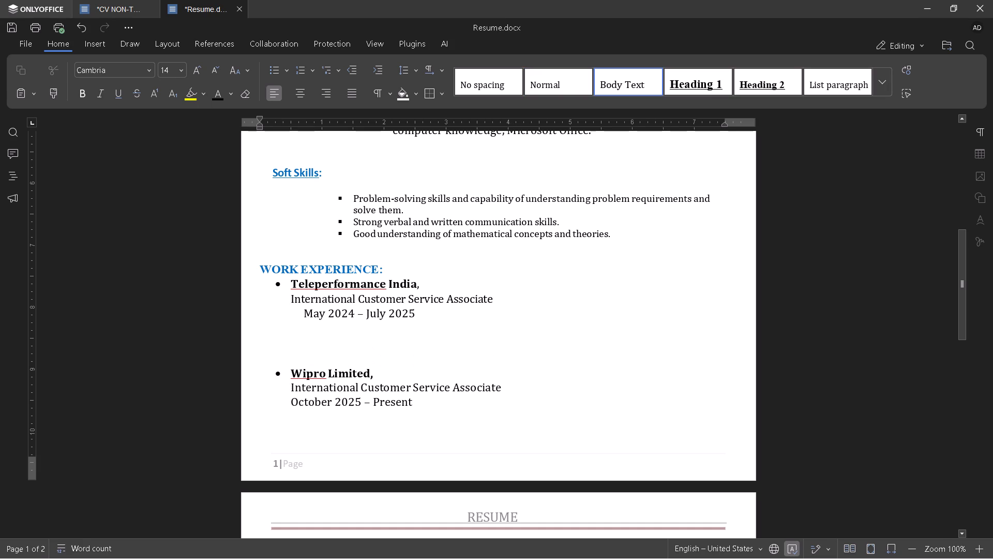
left_click(125, 0)
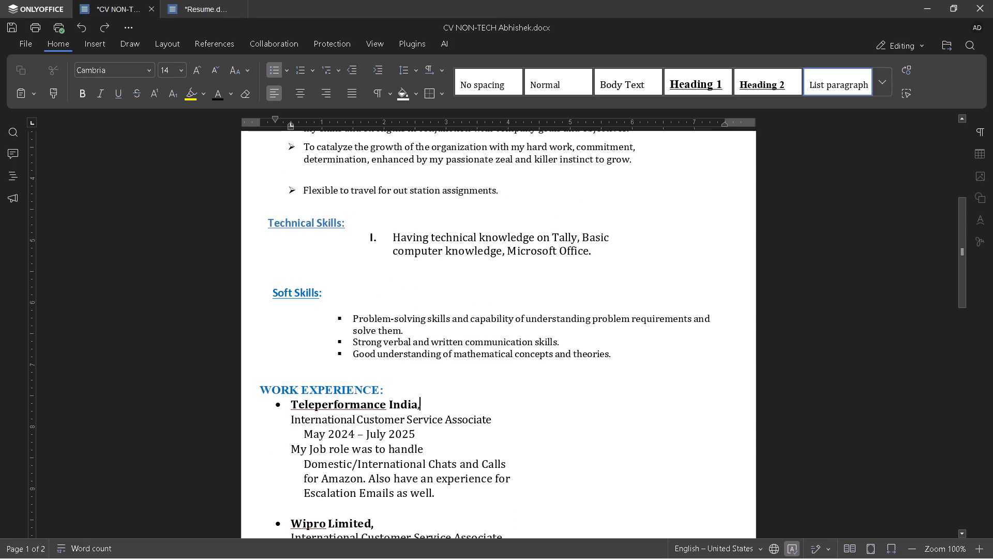
left_click(684, 550)
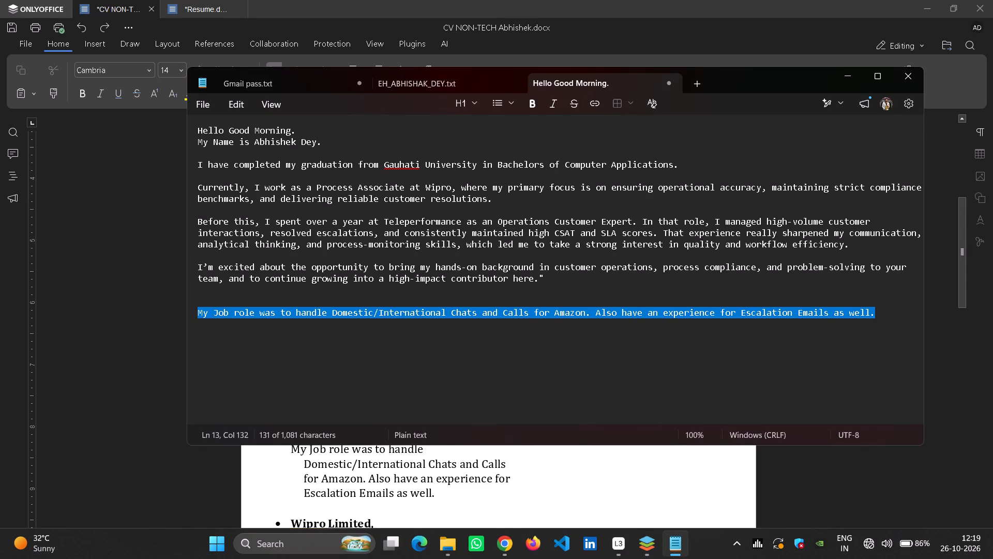
key("ctrl+c")
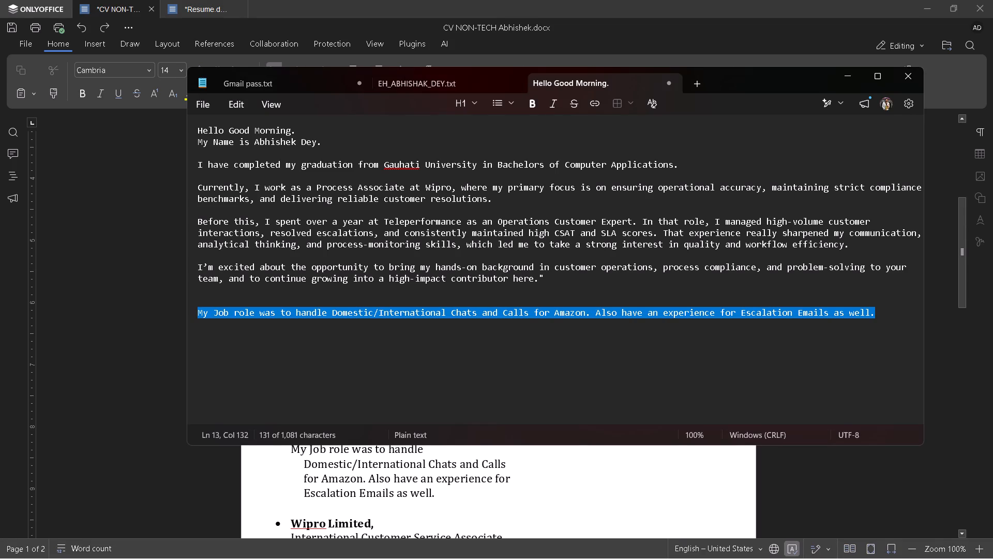
left_click(489, 503)
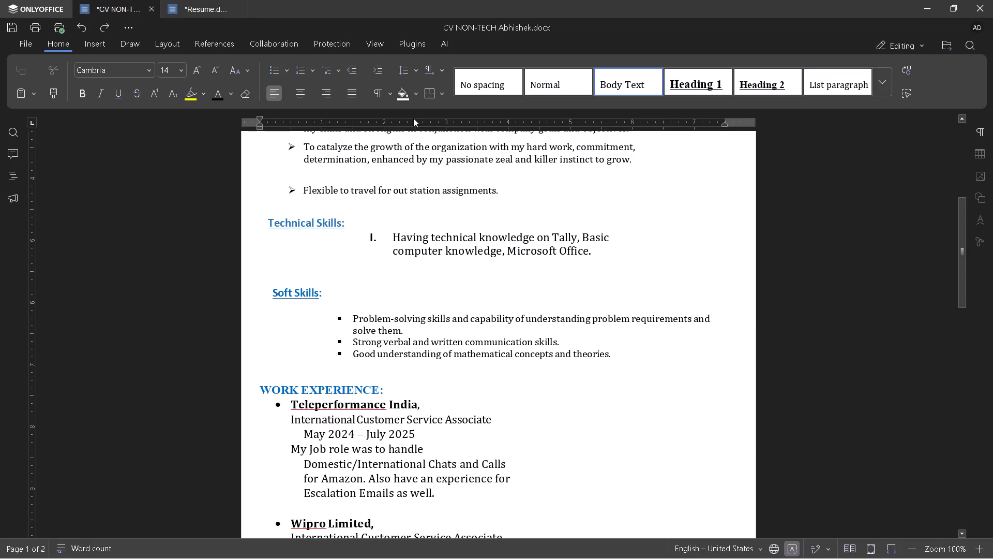
left_click(213, 0)
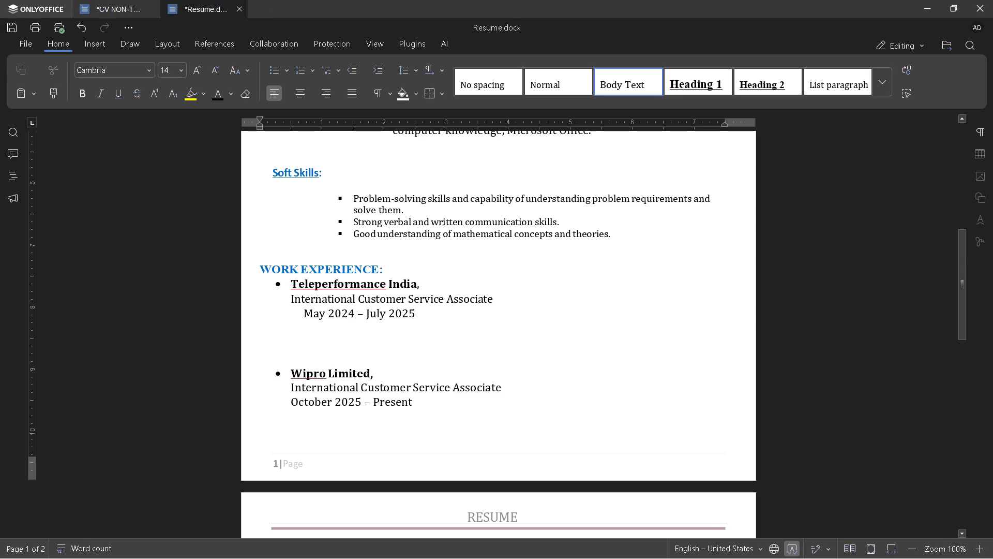
key("ctrl+v")
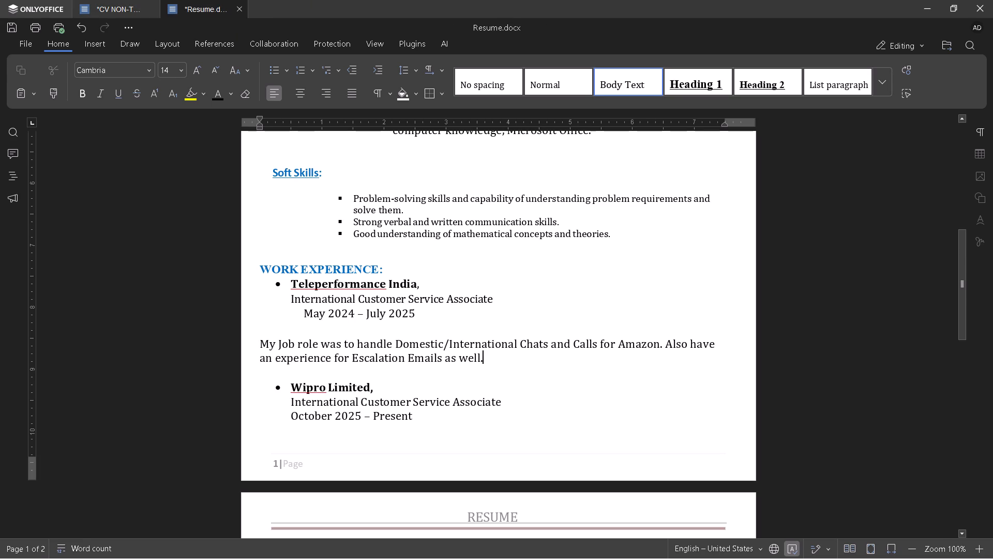
left_click(282, 330)
key("BackSpace")
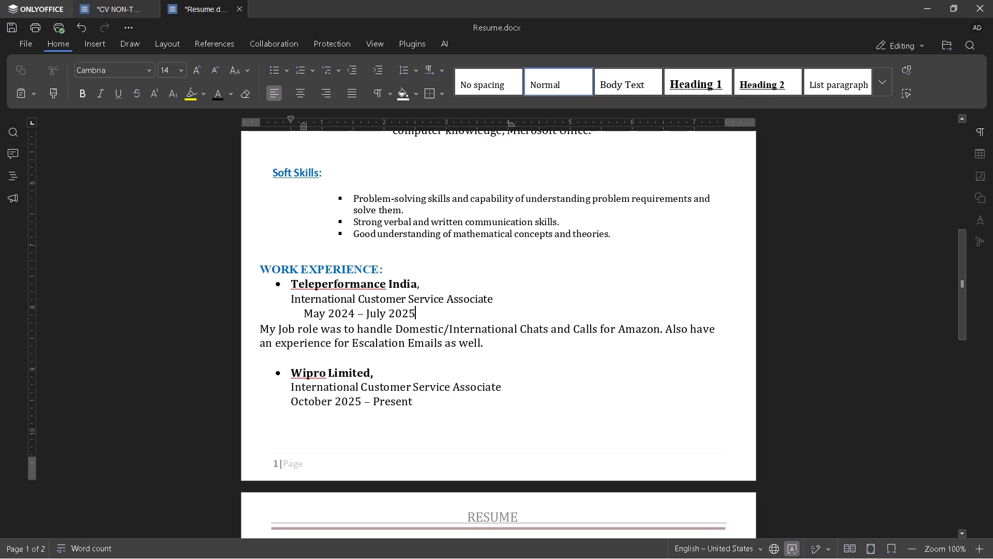
In the Teleperformance description, add a comma after "Also" and remove the word "Escalation" before "Emails".
left_click(686, 328)
key("comma")
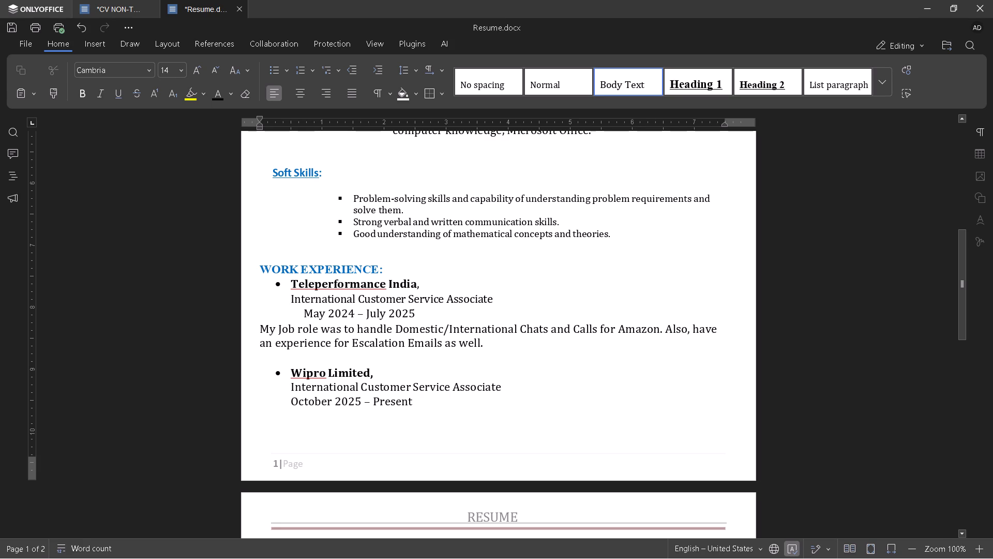
left_click(408, 344)
key("BackSpace")
key("space")
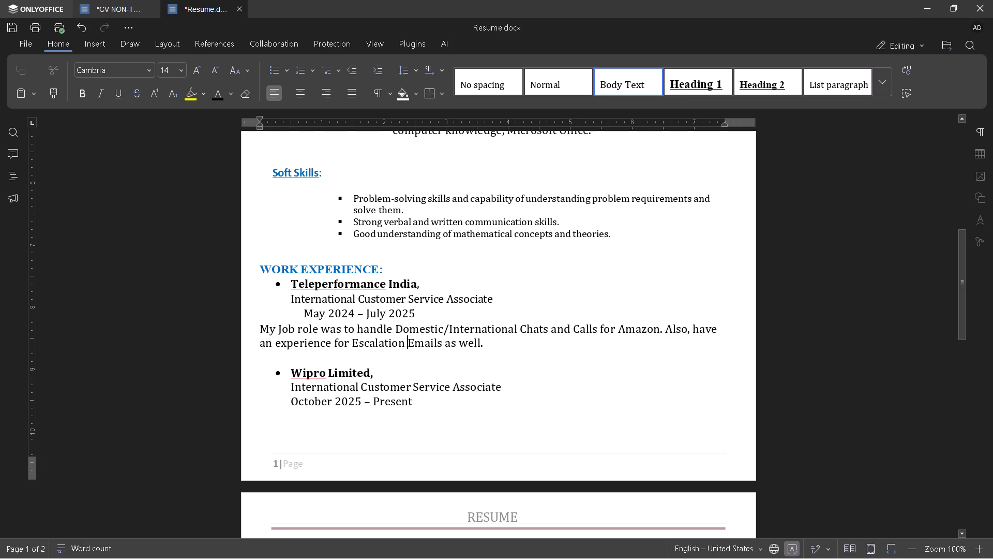
key("BackSpace")
key("BackSpace")
key("BackSpace")
key("BackSpace")
key("BackSpace")
key("BackSpace")
key("BackSpace")
key("BackSpace")
key("BackSpace")
key("BackSpace")
key("BackSpace")
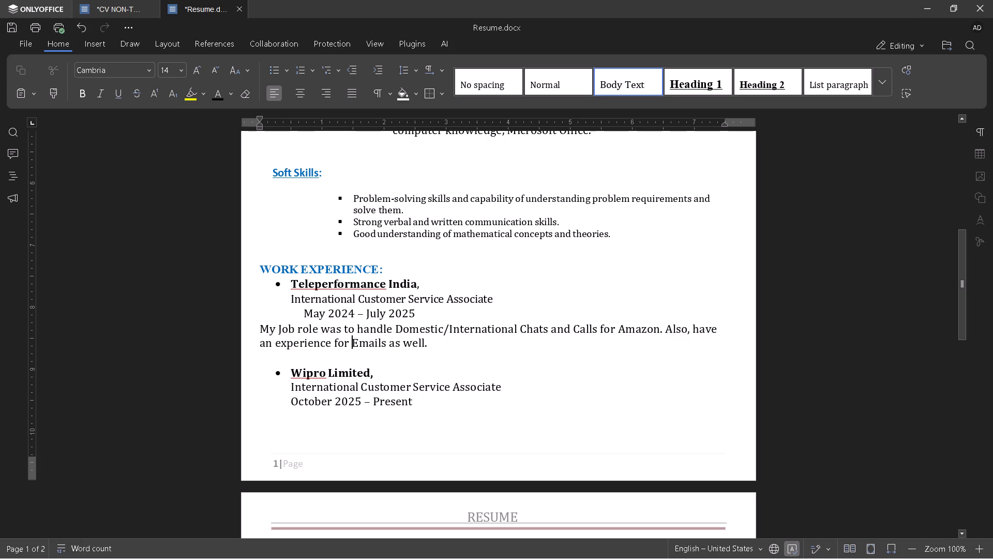
Start a Wipro description with "My Job role" directly below "October 2025 – Present", with no blank line between them.
left_click(279, 429)
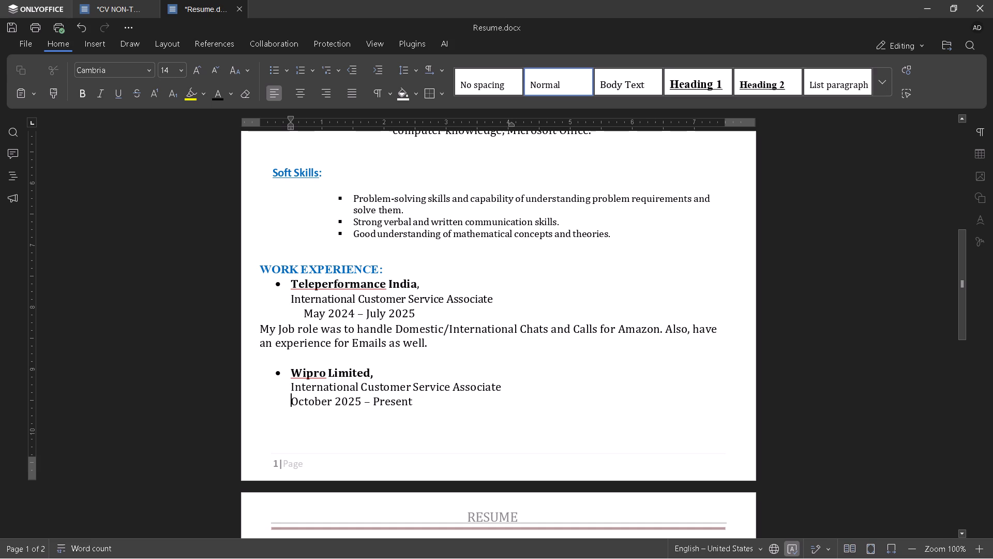
left_click(429, 408)
left_click(429, 407)
key("Return")
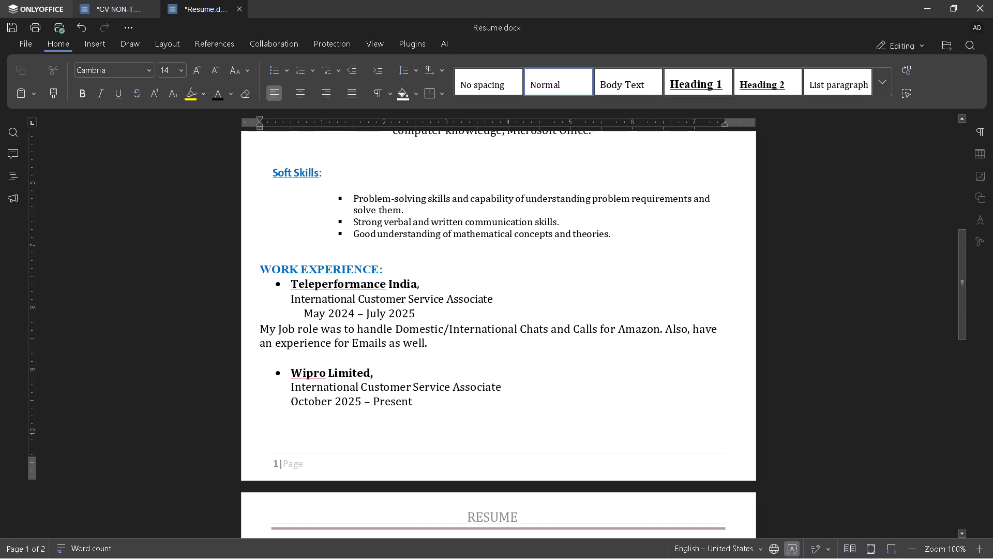
type("s,x")
key("BackSpace")
key("BackSpace")
key("BackSpace")
type("My")
key("space")
type("Job R")
key("BackSpace")
type("role")
key("space")
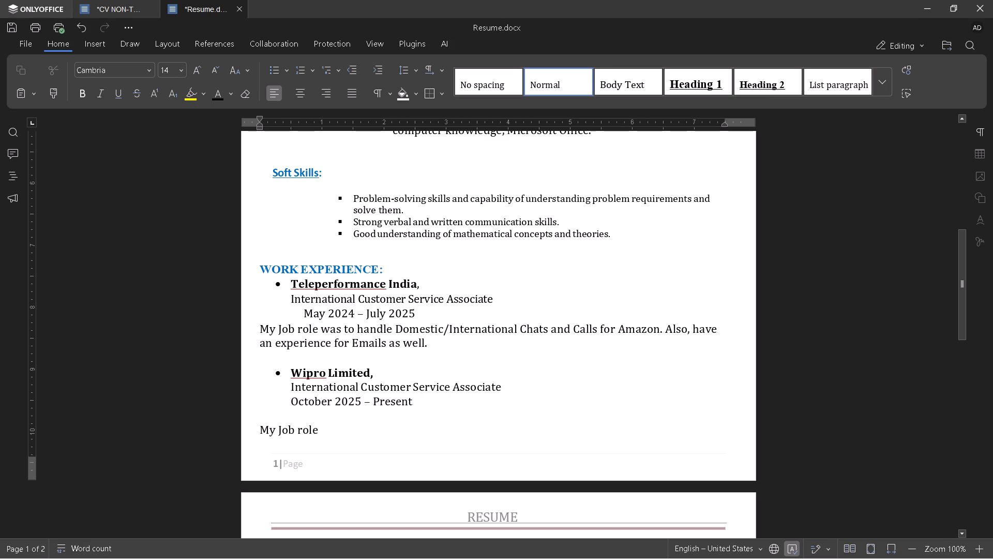
key("Up")
key("BackSpace")
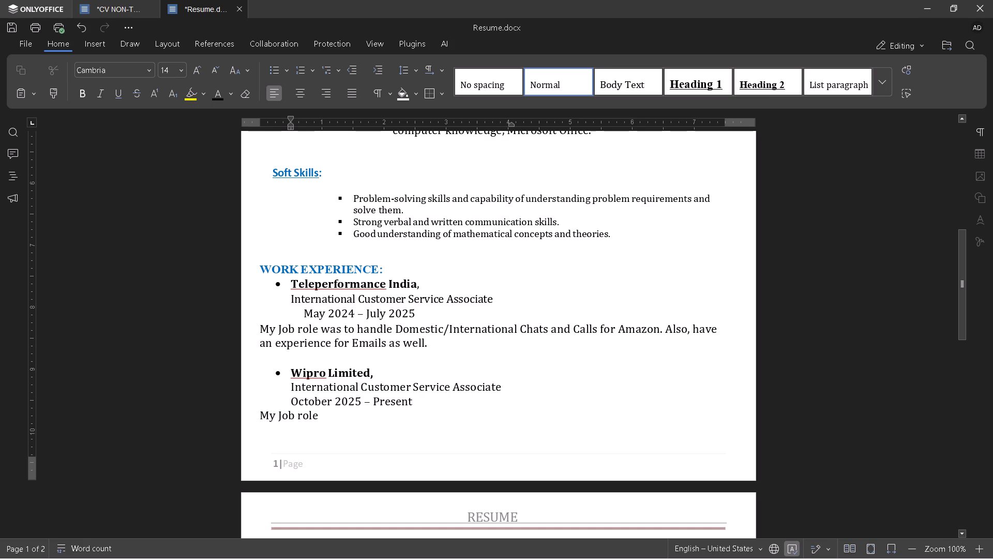
Continue the Wipro description after "My Job role" with "was to handle International Calls for the Insurance".
key("Down")
type("was to")
key("space")
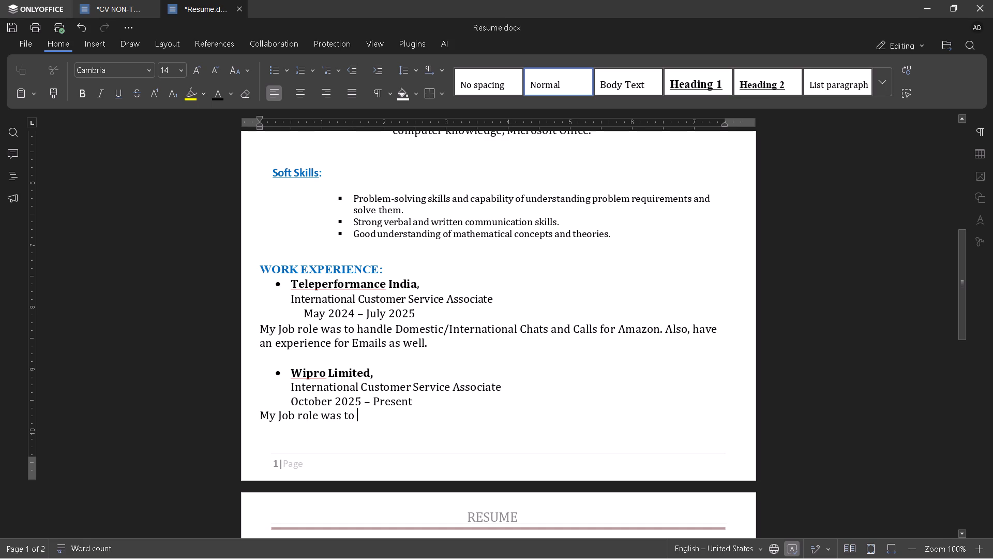
type("handle In")
type("ternatiomma")
key("BackSpace")
key("BackSpace")
key("BackSpace")
type("nal Callss")
key("space")
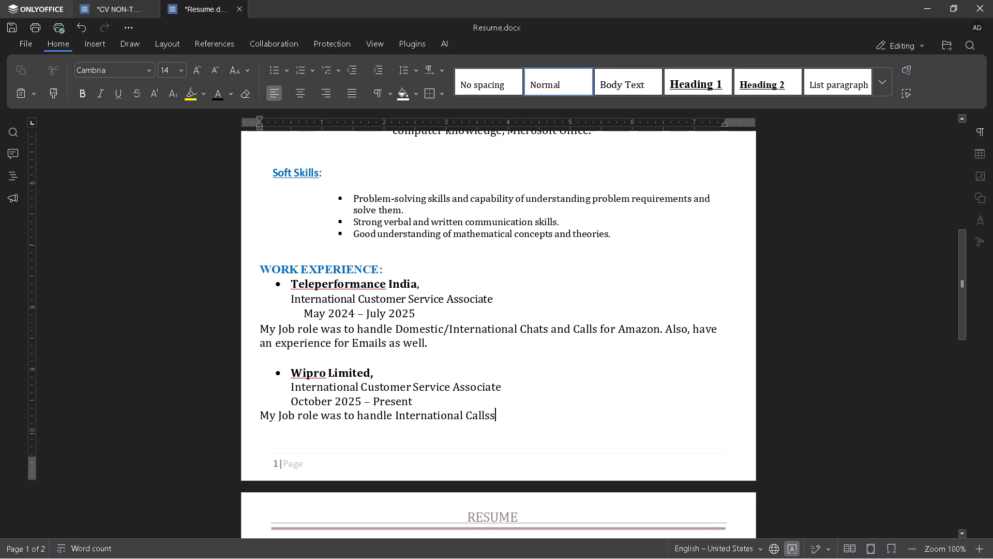
key("BackSpace")
key("BackSpace")
key("space")
type("for the")
key("space")
type("Insurance")
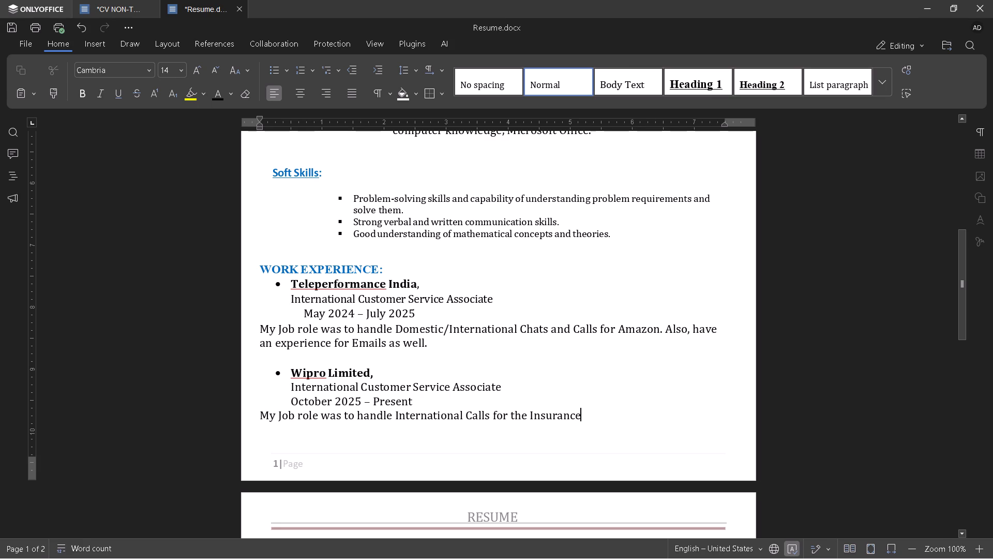
key("space")
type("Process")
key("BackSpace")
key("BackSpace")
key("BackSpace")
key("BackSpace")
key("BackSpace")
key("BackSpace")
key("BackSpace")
In the Wipro description, replace "the" before "Insurance" with "Health Care".
double_click(520, 415)
key("BackSpace")
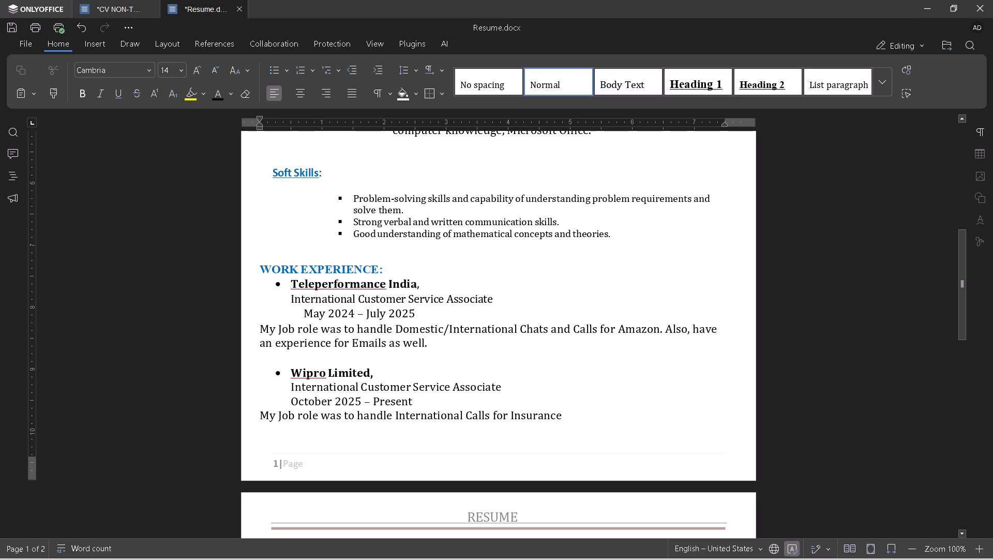
type("Ha")
key("BackSpace")
key("e")
type("alth")
key("space")
type("Care")
key("space")
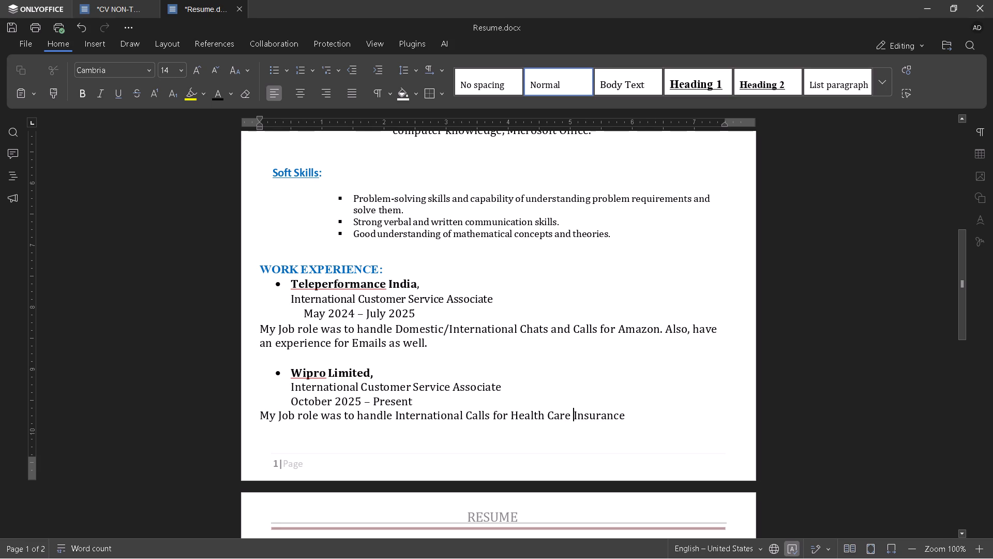
End the Wipro sentence with a period after "Insurance" and begin a second sentence with "Also,".
left_click(626, 417)
key("BackSpace")
type(".")
key("space")
type("Also")
type(",")
key("space")
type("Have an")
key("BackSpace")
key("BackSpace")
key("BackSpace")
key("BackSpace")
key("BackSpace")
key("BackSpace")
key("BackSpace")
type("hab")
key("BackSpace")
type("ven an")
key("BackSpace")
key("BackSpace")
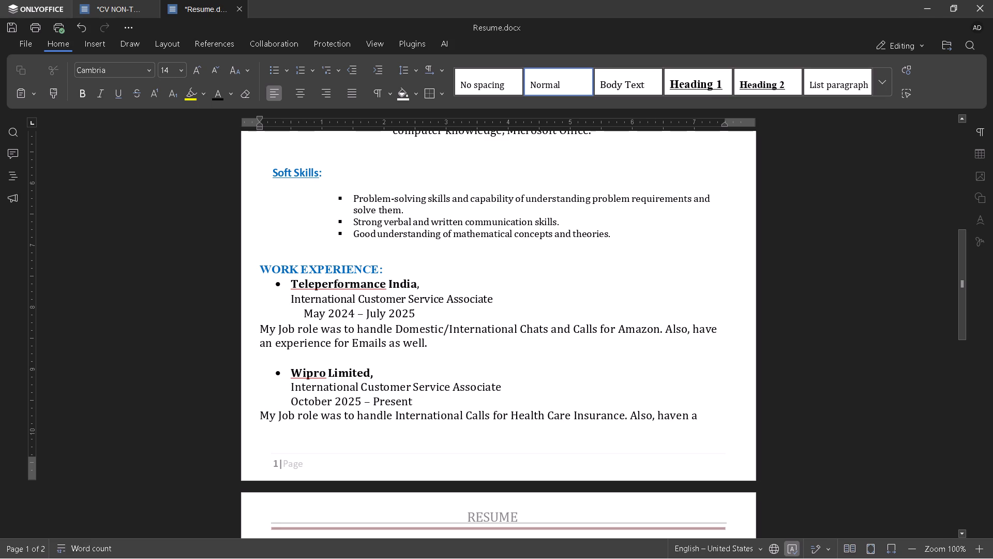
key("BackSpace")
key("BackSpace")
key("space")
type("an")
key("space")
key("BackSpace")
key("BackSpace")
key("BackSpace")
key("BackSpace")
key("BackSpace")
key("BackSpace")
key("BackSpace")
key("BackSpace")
Reword the start of the second Wipro sentence as "And also, help the customers".
type("help")
key("space")
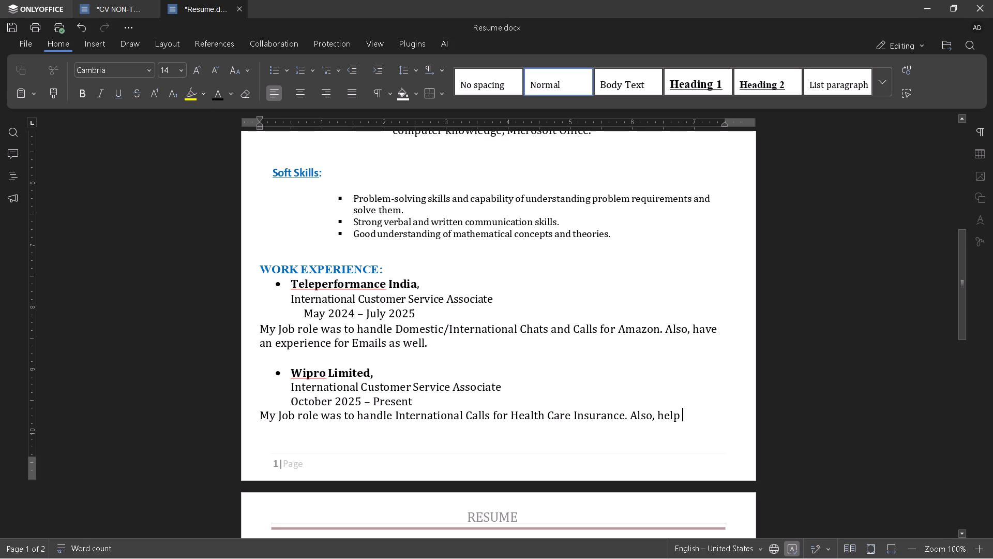
key("BackSpace")
key("BackSpace")
key("BackSpace")
key("BackSpace")
key("BackSpace")
key("BackSpace")
key("BackSpace")
key("BackSpace")
key("BackSpace")
key("BackSpace")
type("nd Also")
key("BackSpace")
key("BackSpace")
key("BackSpace")
key("BackSpace")
type("alo")
key("BackSpace")
type("so")
type(", help th")
key("space")
key("BackSpace")
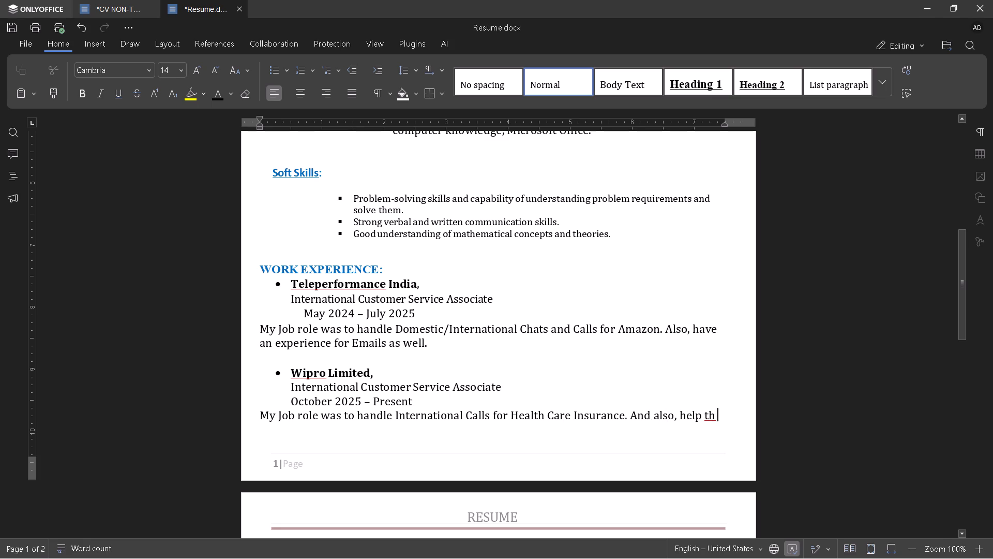
type("e customers")
Replace "the customers" in the second Wipro sentence with "them with the claims and billings.".
key("space")
type("with te")
key("BackSpace")
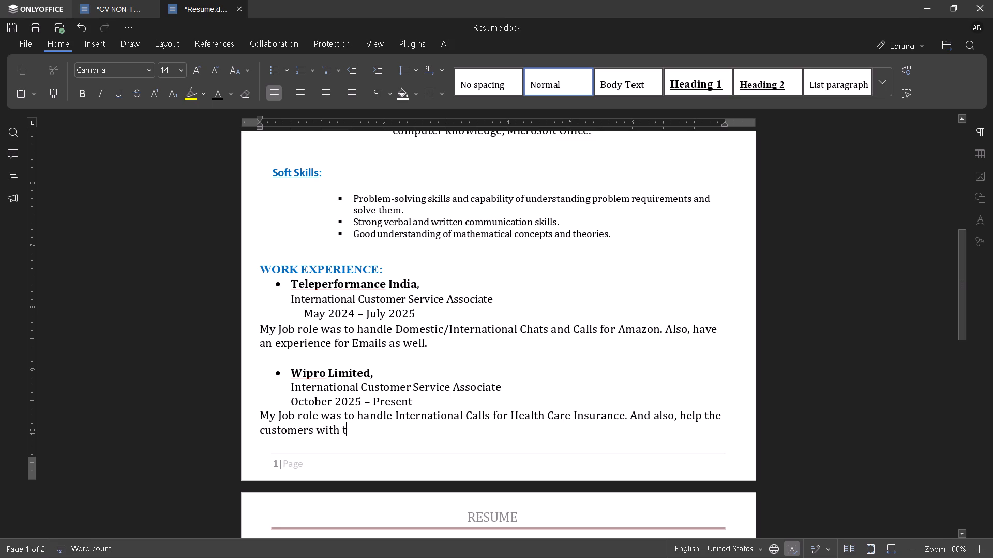
key("BackSpace")
key("BackSpace")
key("BackSpace")
key("BackSpace")
key("BackSpace")
key("BackSpace")
key("BackSpace")
key("BackSpace")
key("BackSpace")
key("BackSpace")
key("BackSpace")
key("BackSpace")
key("BackSpace")
key("BackSpace")
key("BackSpace")
key("BackSpace")
key("BackSpace")
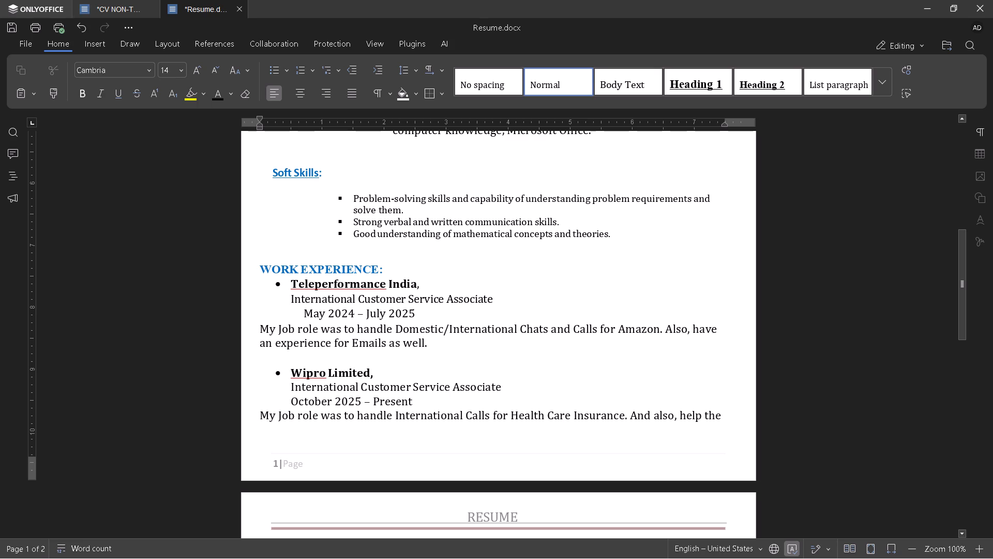
type("m with the")
key("space")
type("claims and billing")
key("s")
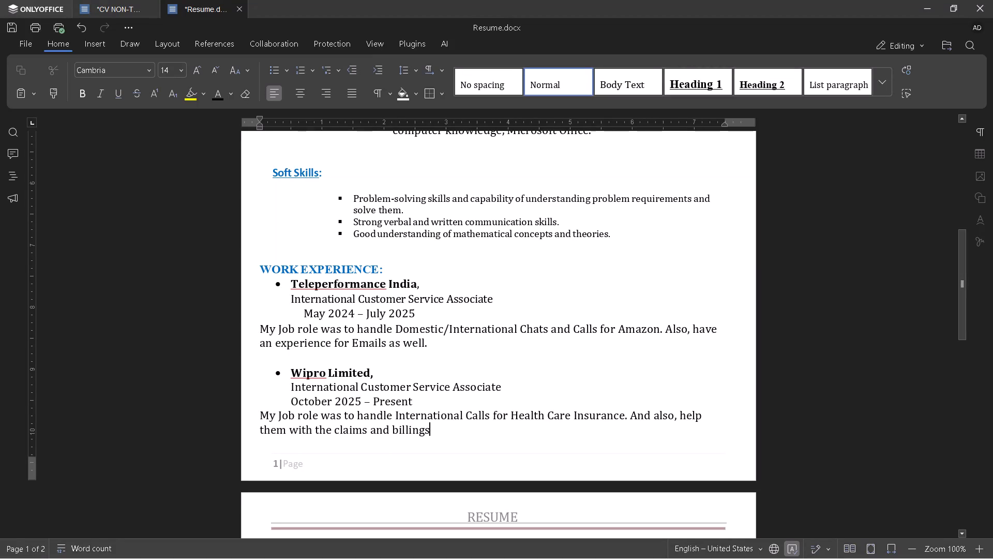
key("period")
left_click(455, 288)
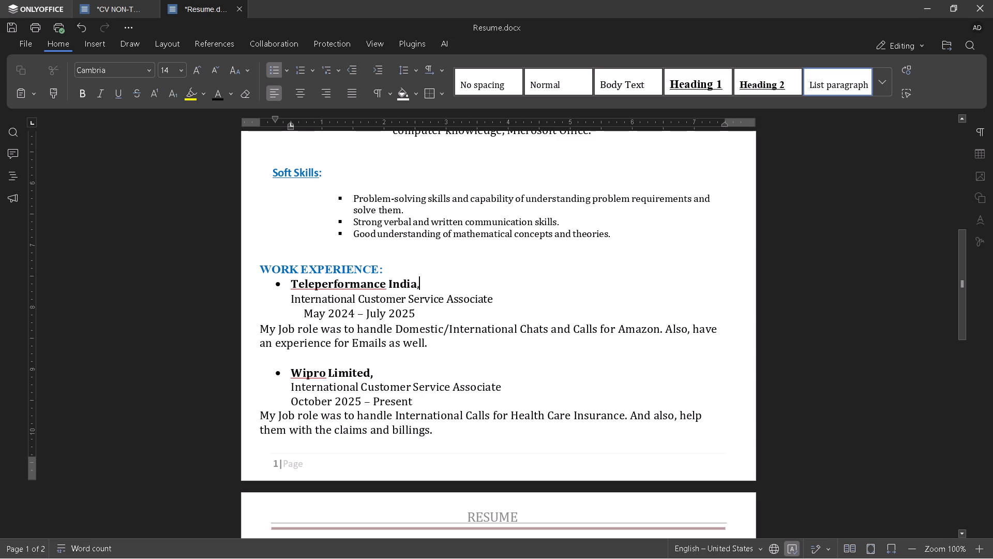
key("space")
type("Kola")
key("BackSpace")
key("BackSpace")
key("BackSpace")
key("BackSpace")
Save Resume.docx.
left_click(12, 26)
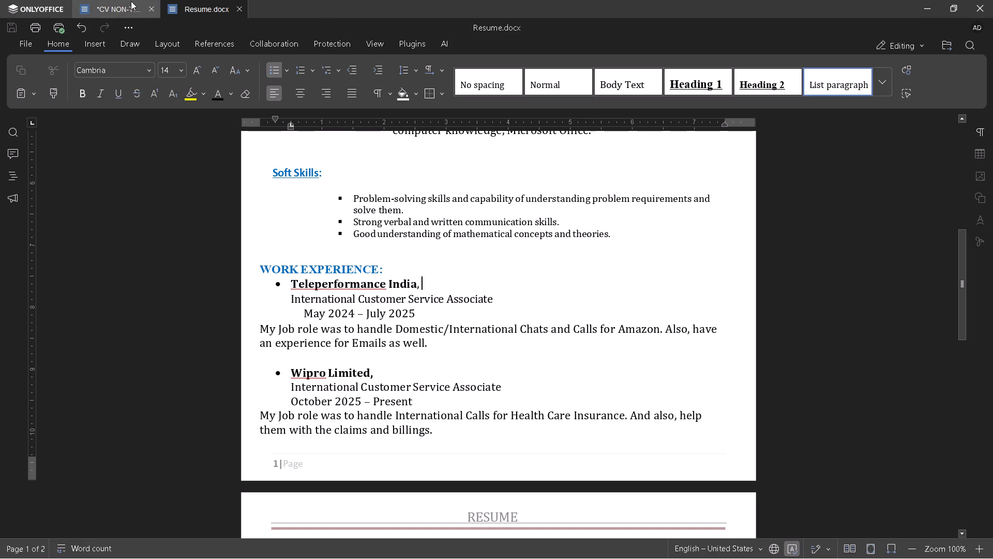
Close the CV NON-TECH document without saving its changes.
left_click(152, 8)
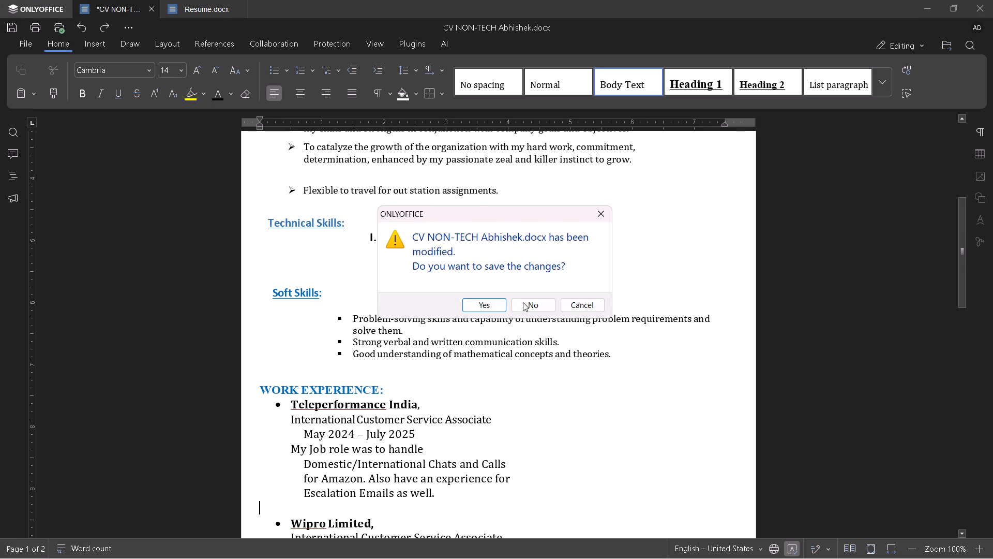
left_click(523, 302)
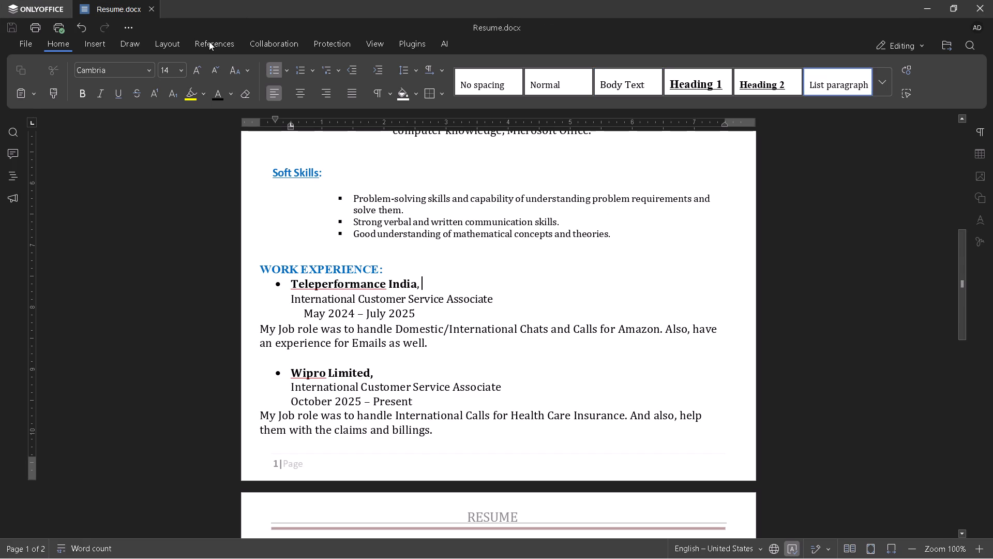
Remove the CV NON-TECH document from the recent files list.
left_click(31, 0)
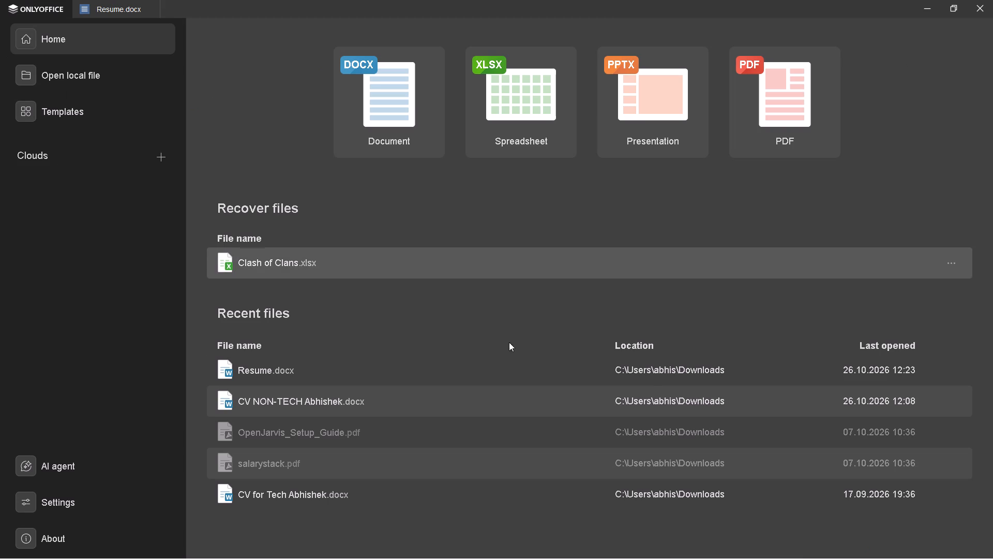
left_click(953, 401)
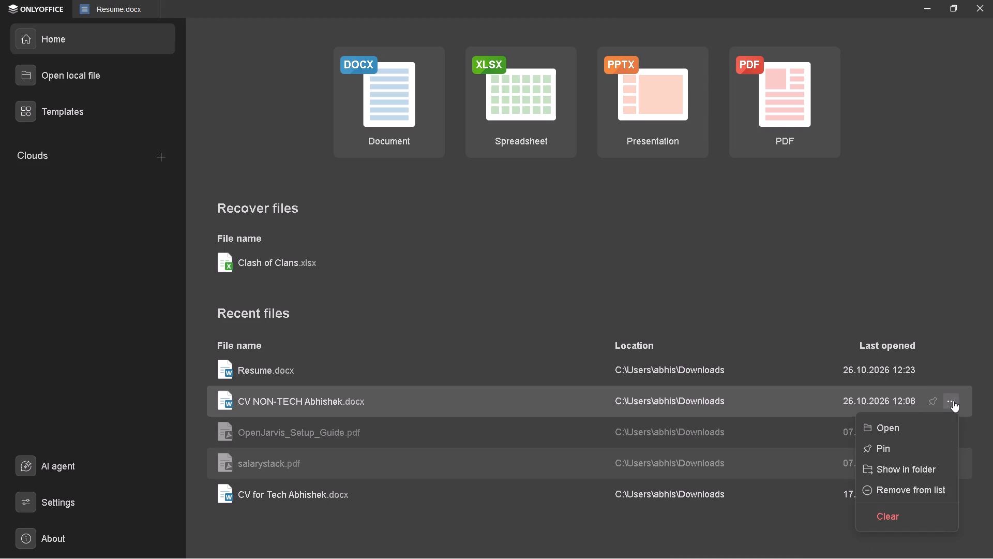
left_click(909, 488)
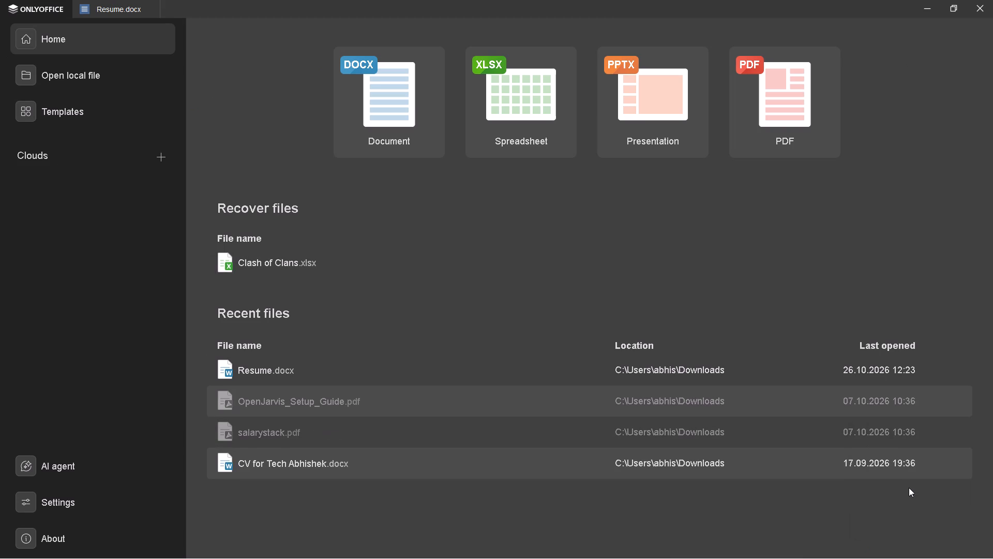
Put the editor away, then close the Notepad window and the wappalyzer.com tab in Chrome.
left_click(923, 2)
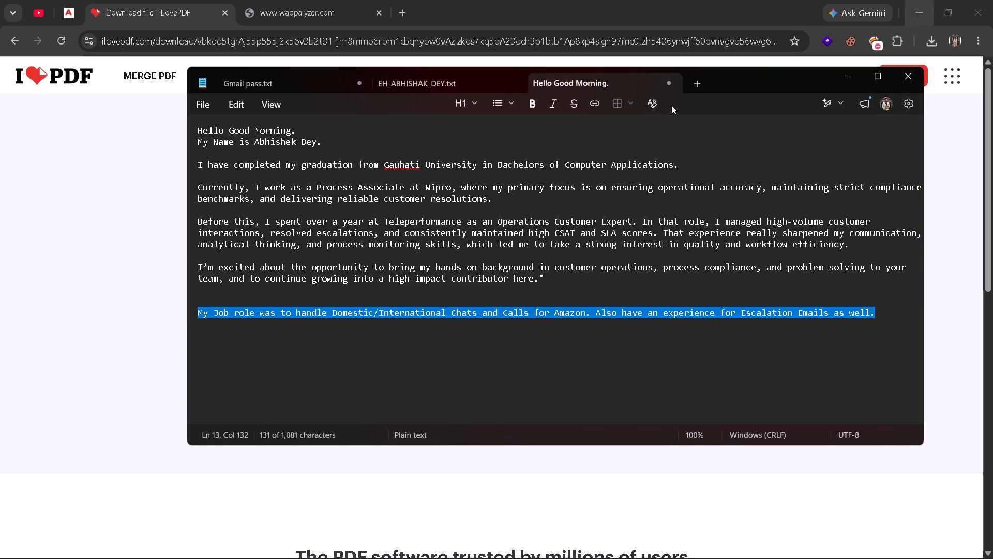
left_click(914, 72)
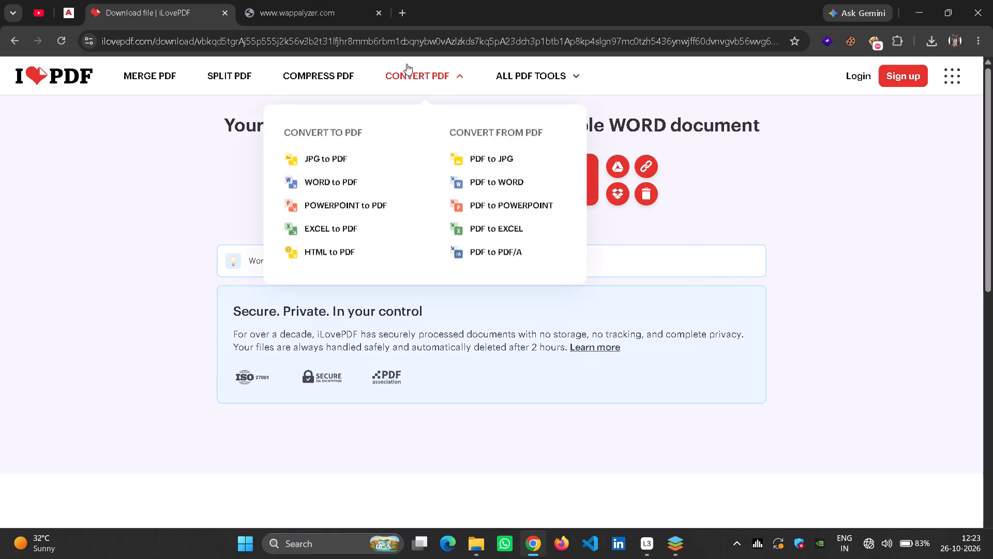
left_click(380, 10)
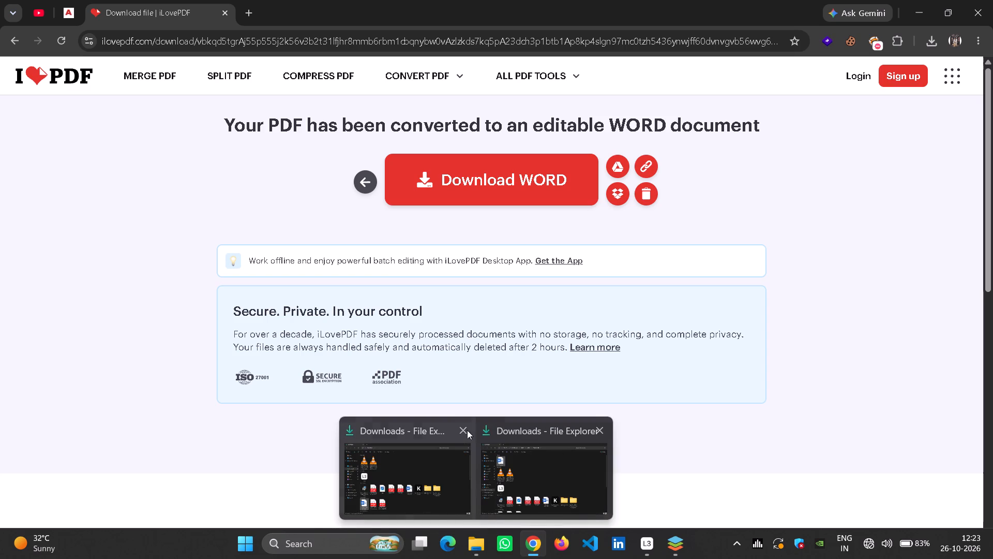
Close one of the two Downloads windows in File Explorer and bring up the remaining one.
left_click(460, 426)
left_click(486, 468)
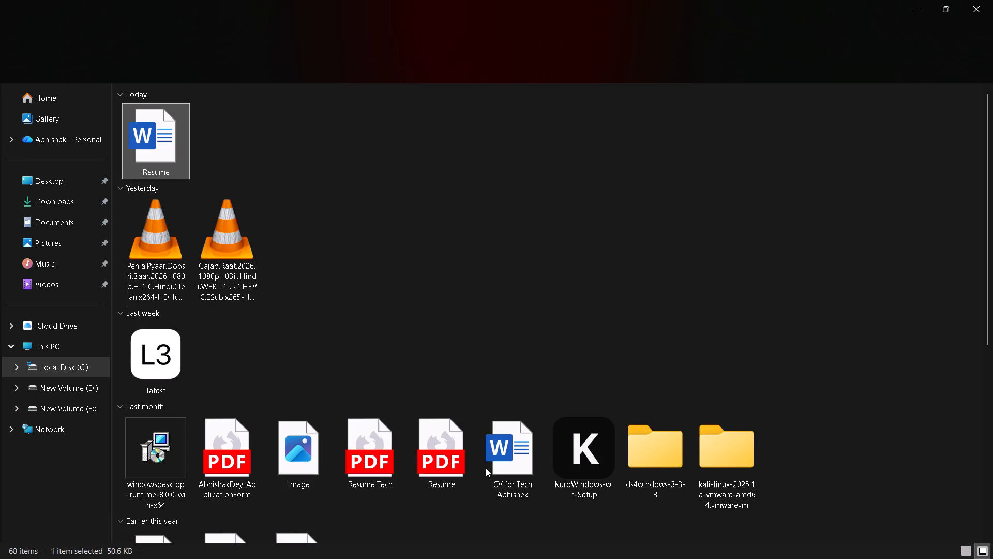
left_click(324, 110)
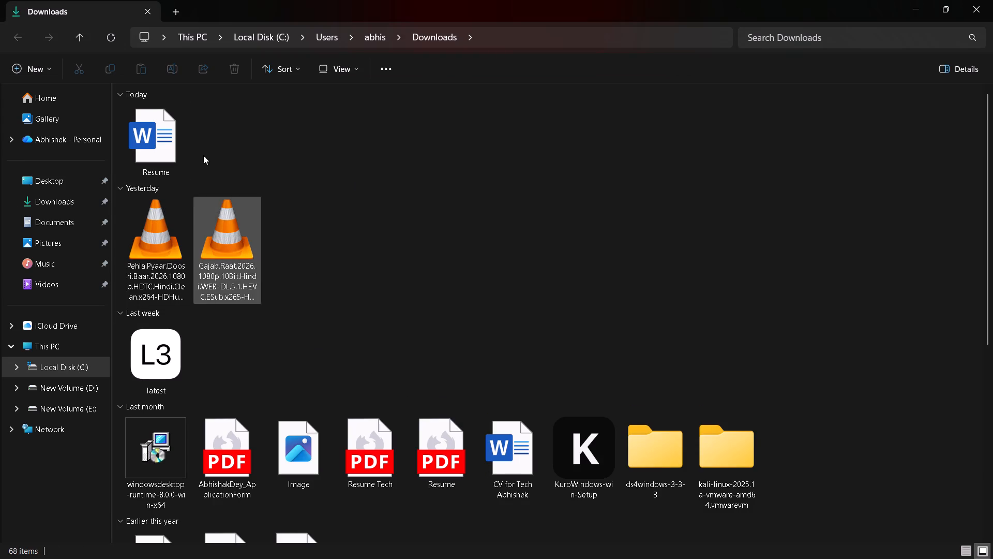
Open the Resume Word document from Downloads in Word and dismiss the Office activation wizard.
double_click(172, 140)
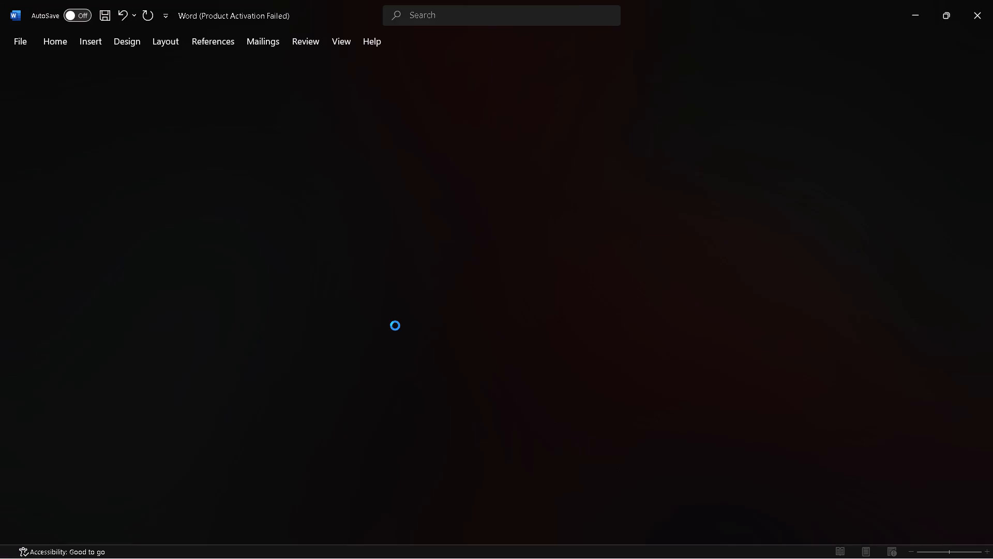
left_click(509, 315)
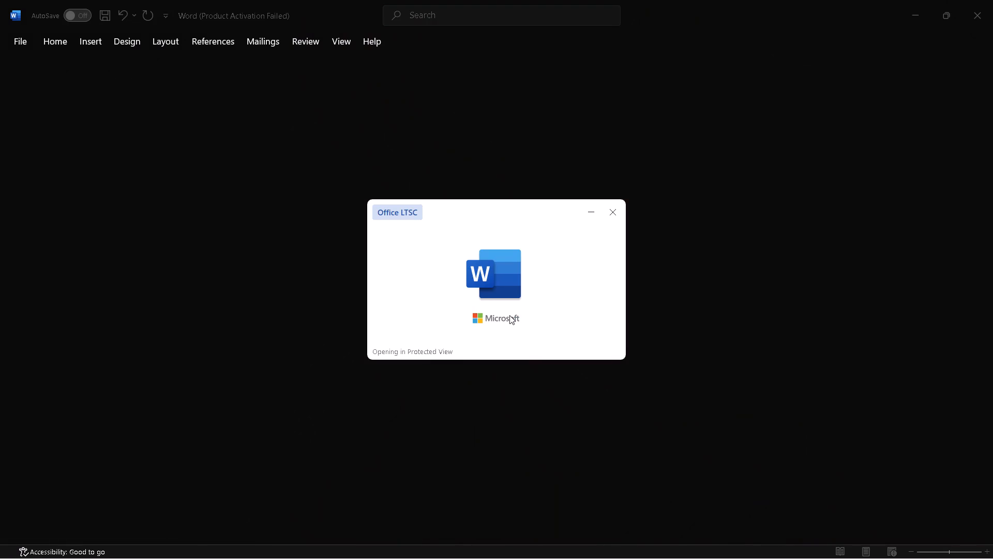
scroll(509, 315, "down", 2)
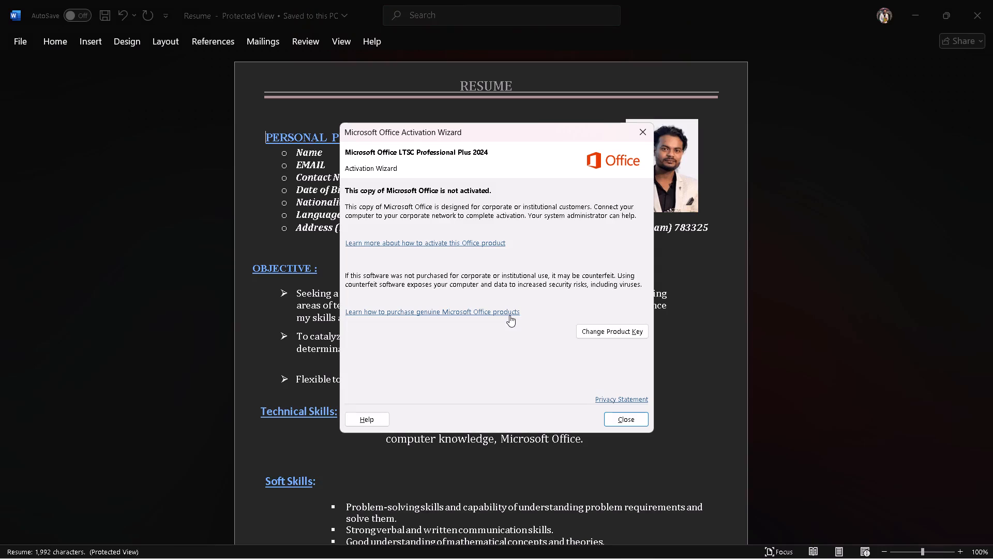
scroll(509, 315, "down", 2)
left_click(633, 419)
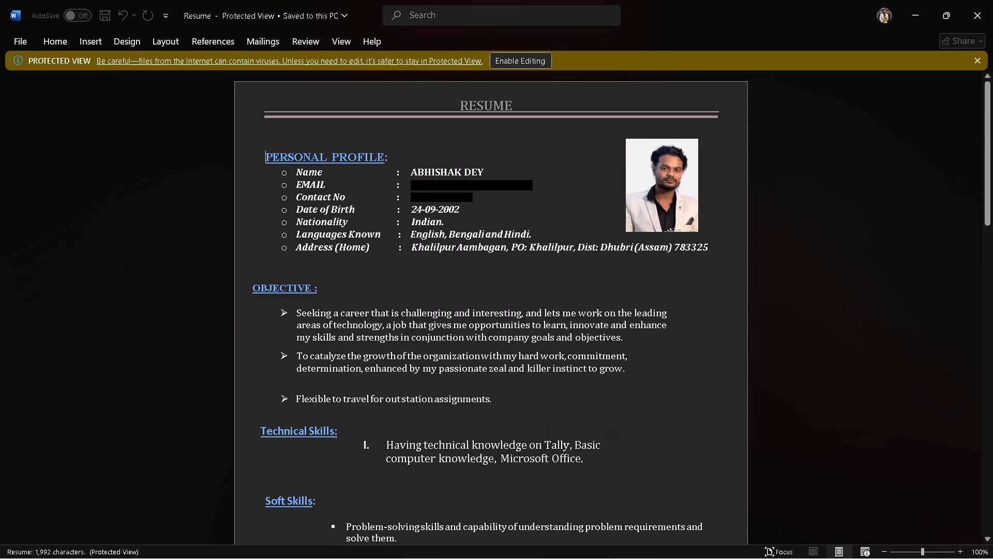
Review the resume from the work experience entries through to the declaration in Protected View, and close the document.
scroll(633, 419, "down", 4)
scroll(633, 419, "up", 1)
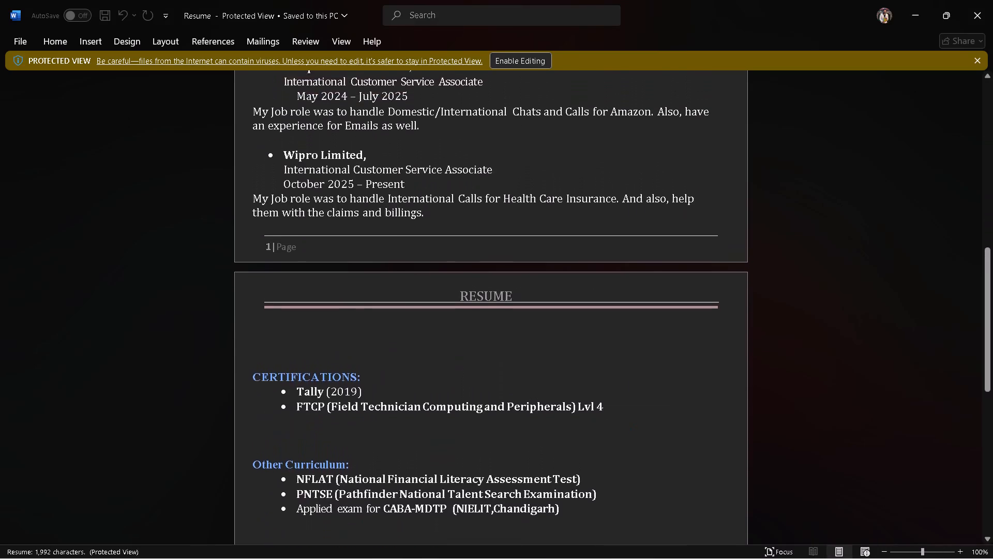
scroll(633, 419, "up", 1)
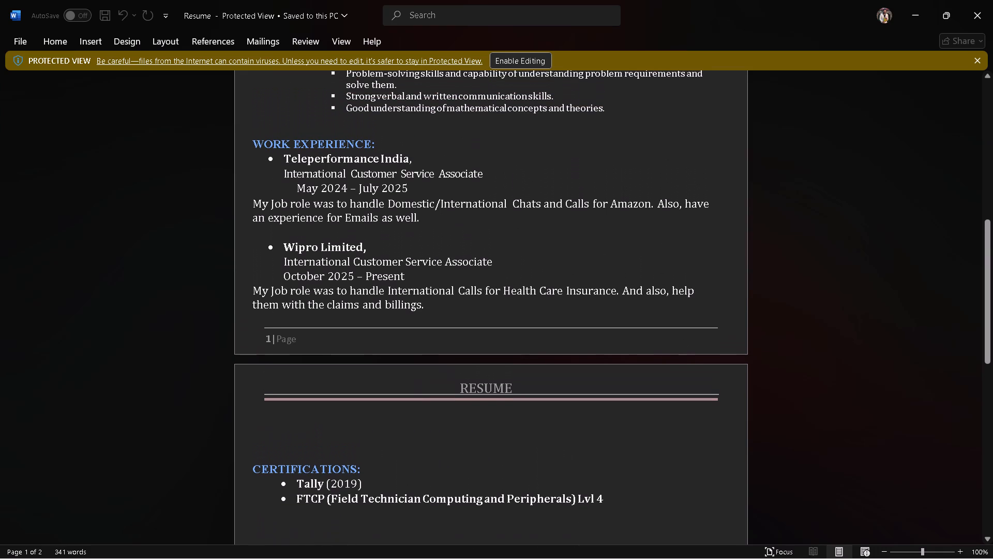
left_click(974, 63)
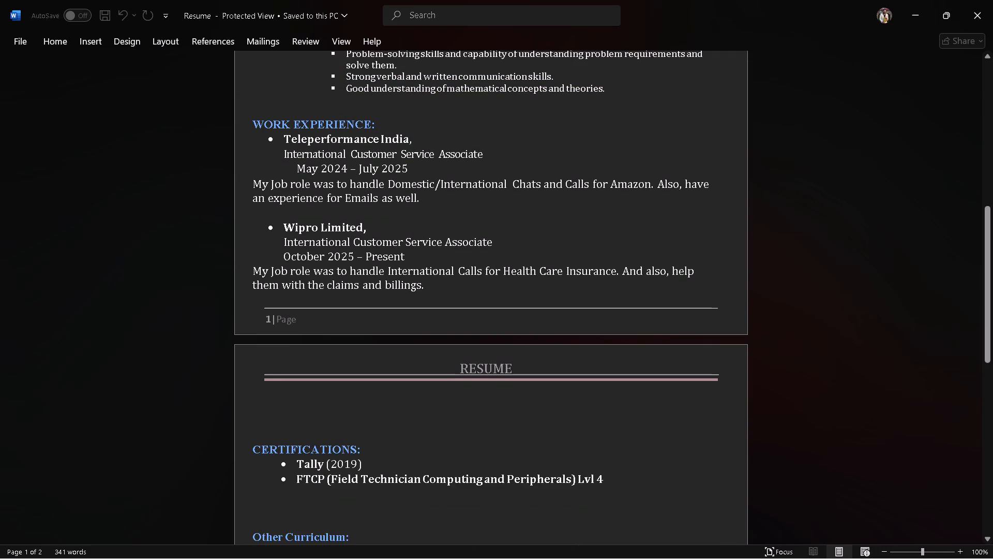
scroll(724, 343, "down", 2)
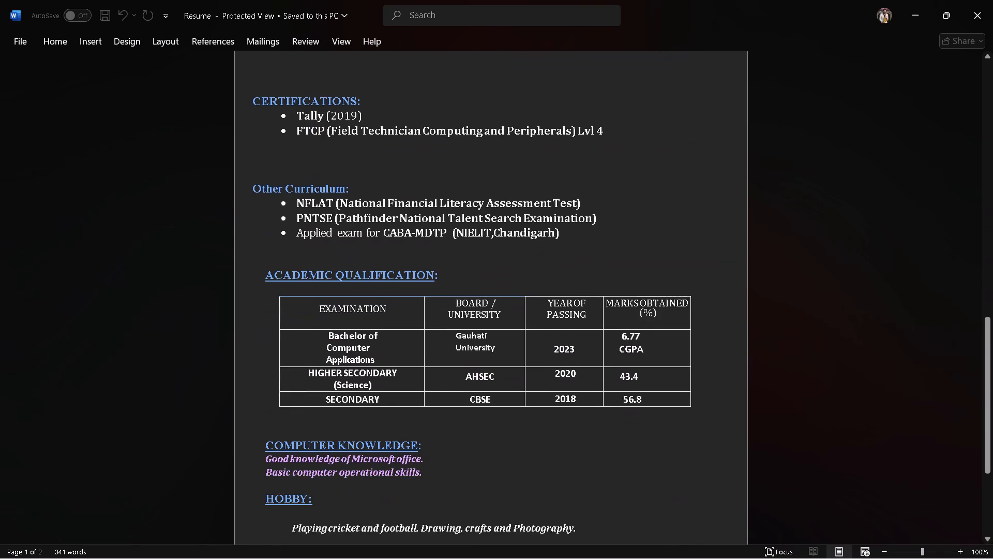
scroll(724, 343, "down", 4)
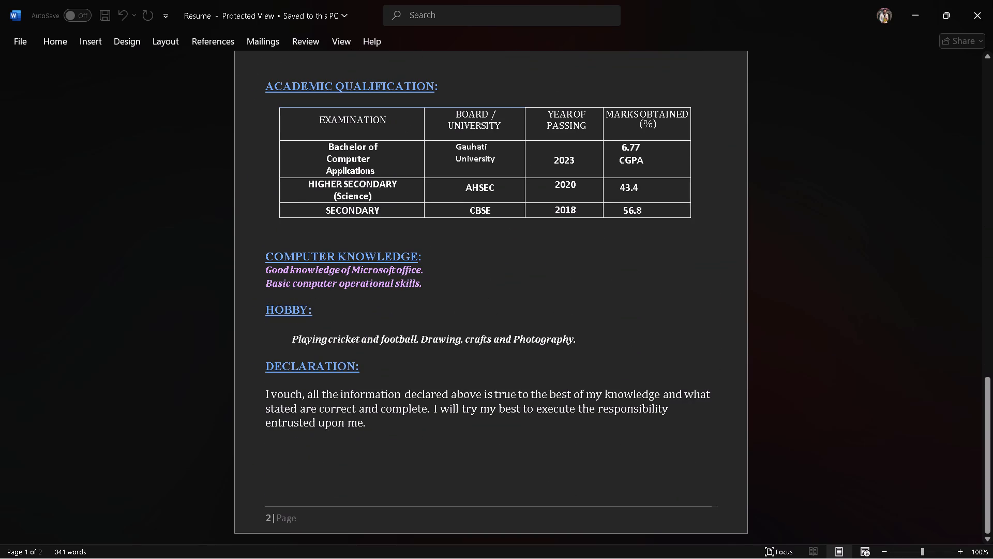
left_click(992, 0)
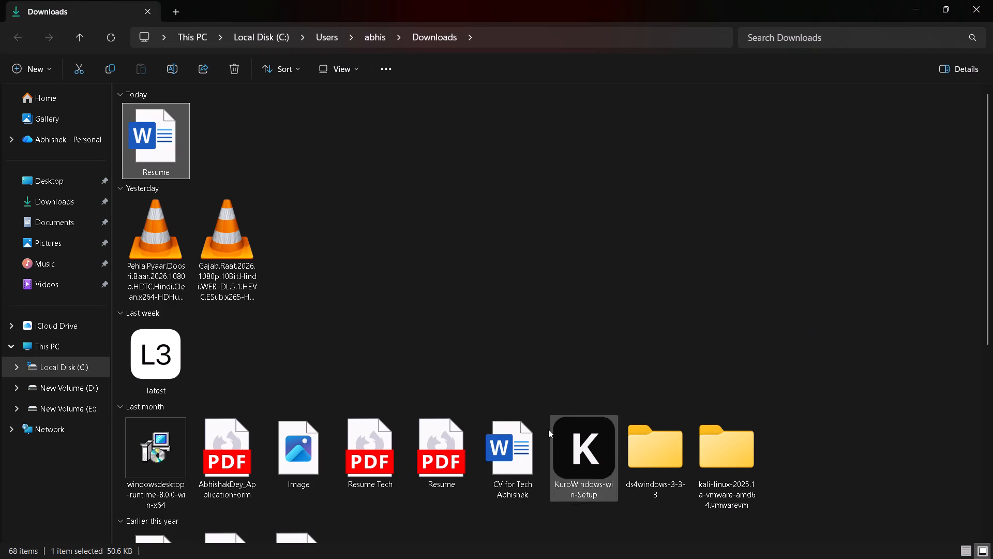
Permanently delete the CV NON-TECH Word document from the Downloads folder.
scroll(552, 364, "down", 1)
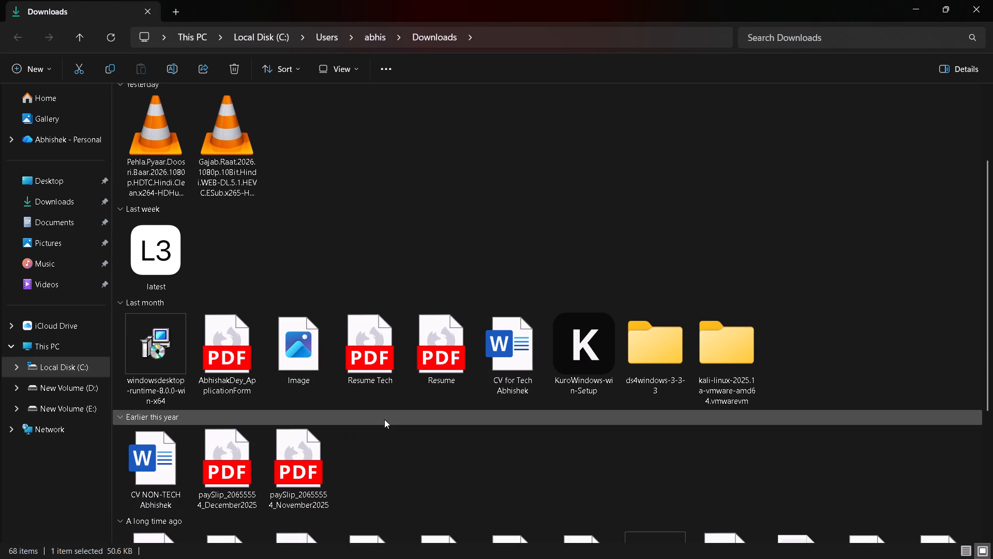
left_click(171, 468)
key("shift+Delete")
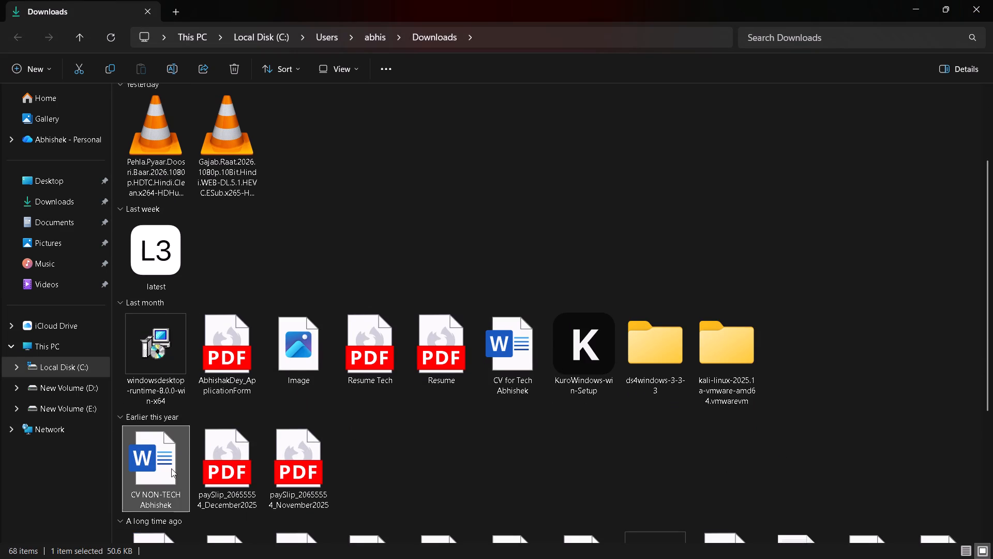
key("Return")
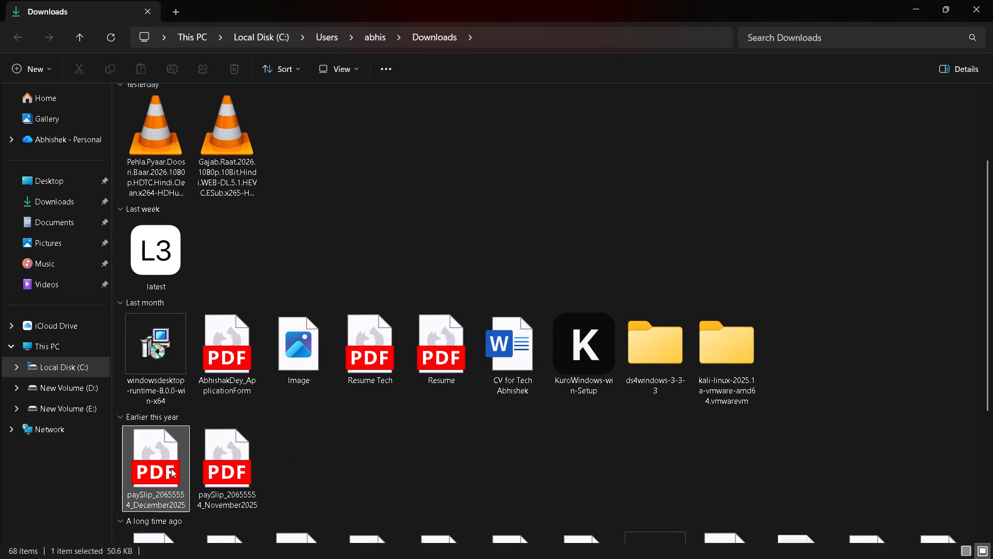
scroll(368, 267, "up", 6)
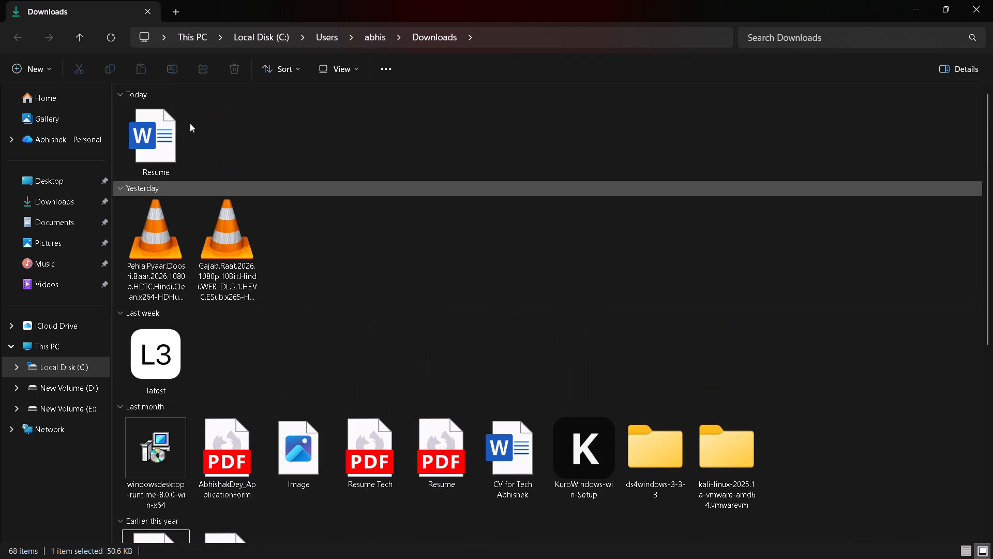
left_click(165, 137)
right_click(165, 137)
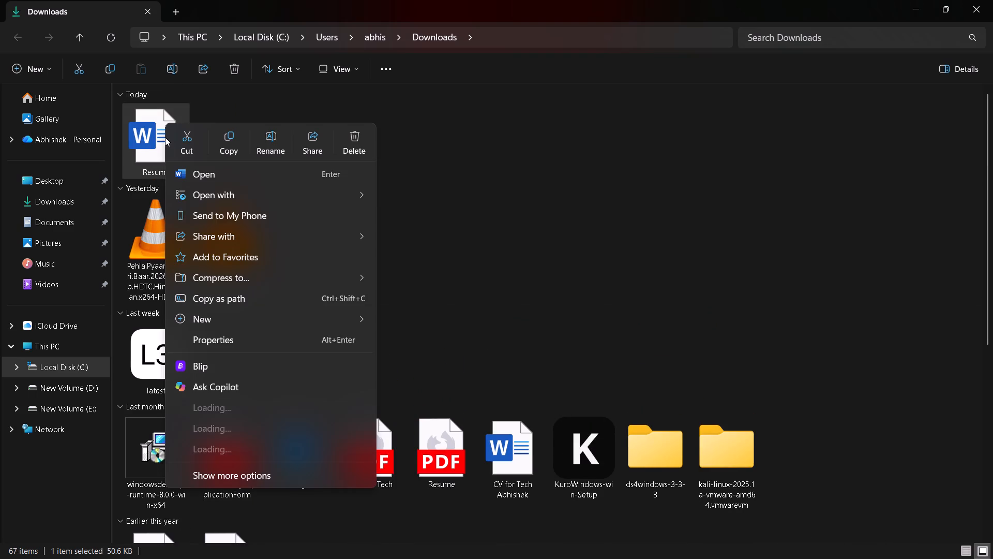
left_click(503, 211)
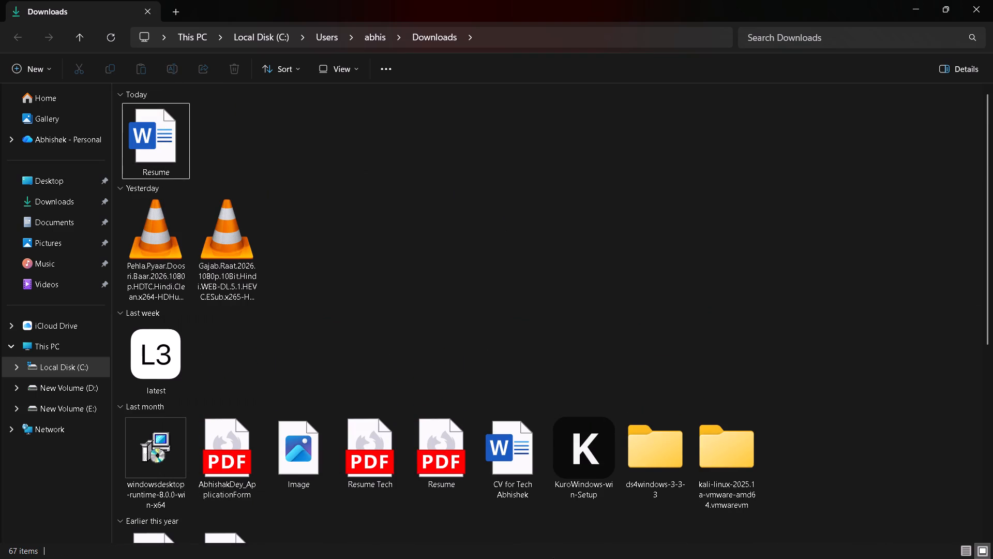
Switch to Chrome and go back from the iLovePDF download page to the PDF to Word converter page.
left_click(533, 540)
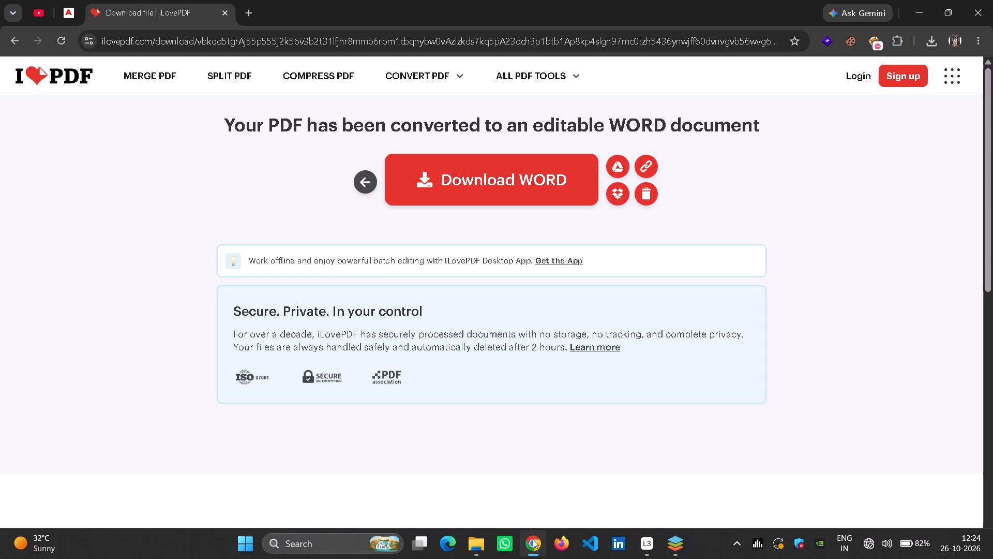
left_click(20, 36)
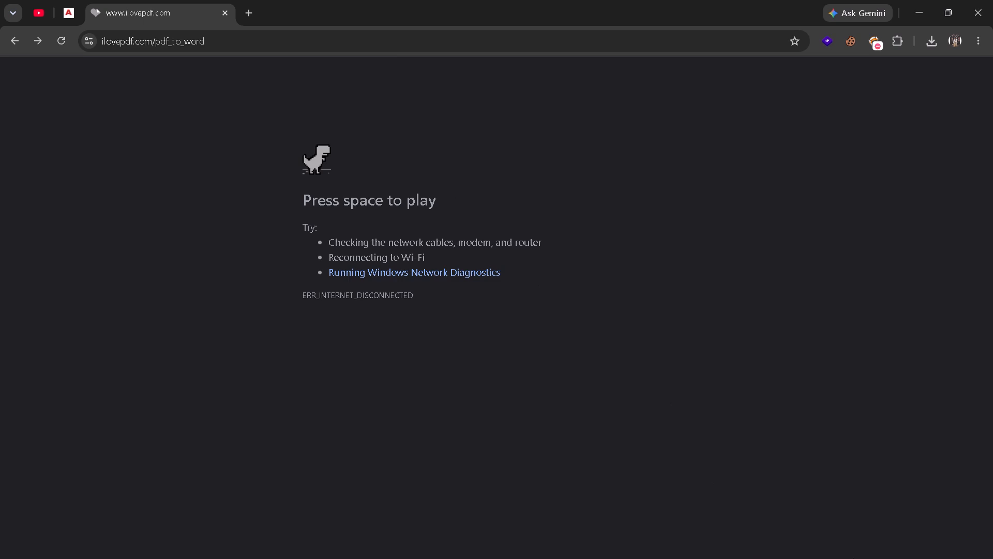
Connect the computer to the iPhone hotspot Wi-Fi network.
left_click(875, 547)
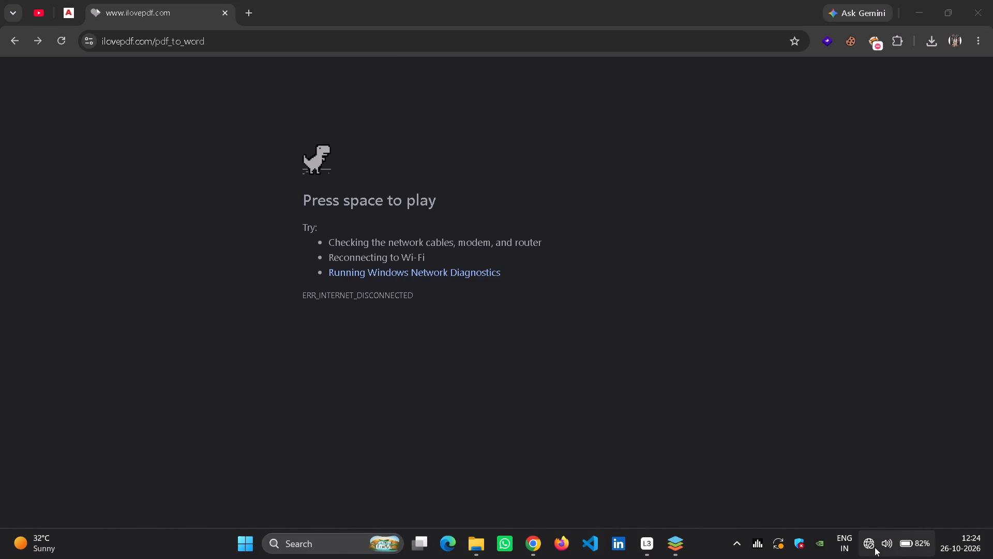
left_click(817, 306)
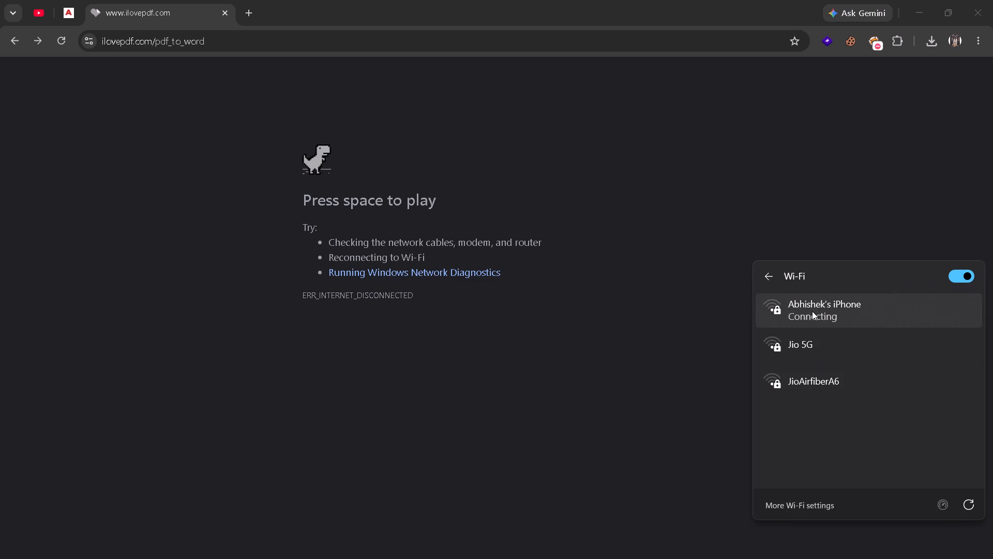
left_click(702, 304)
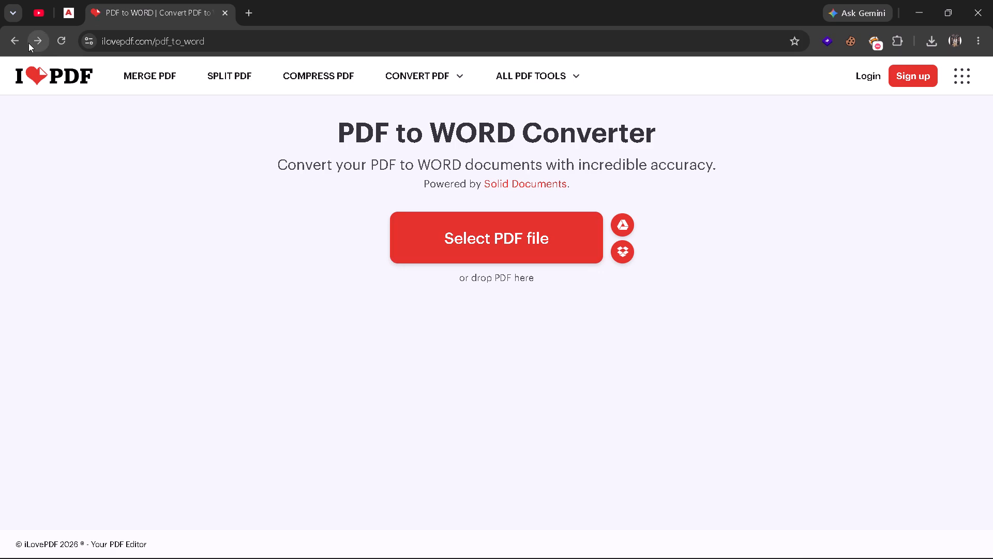
Convert the Resume Word document from Downloads to PDF with iLovePDF's Word to PDF tool.
left_click(20, 43)
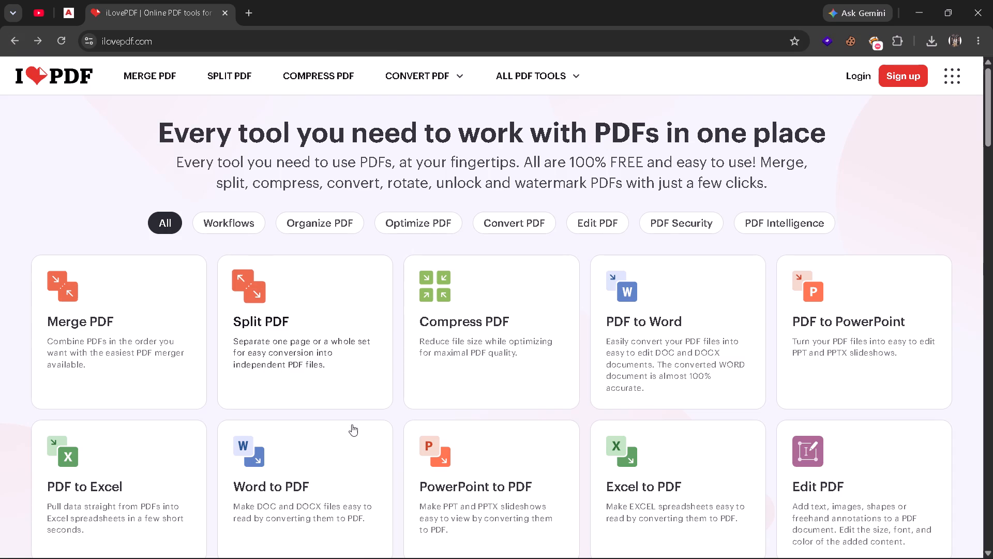
left_click(280, 477)
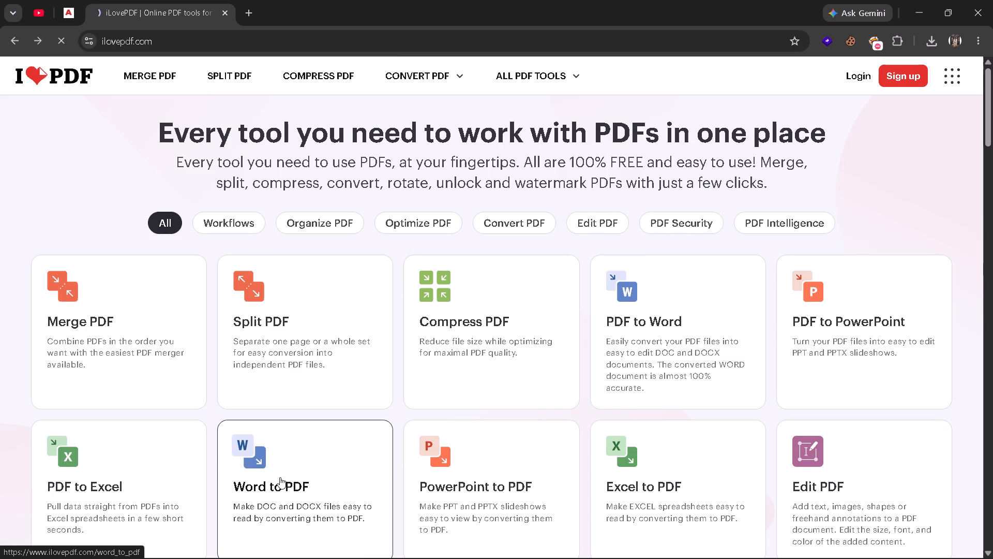
left_click(500, 228)
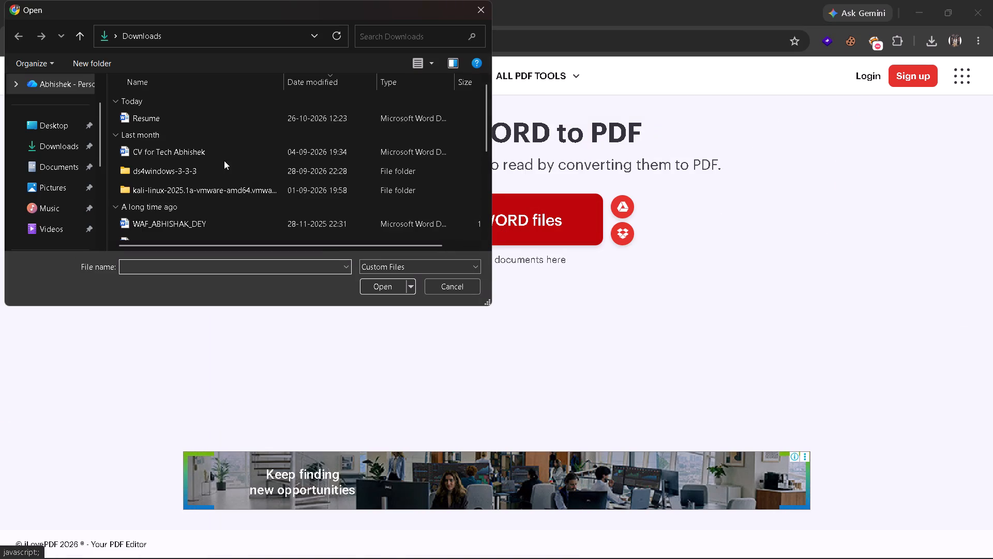
left_click(188, 118)
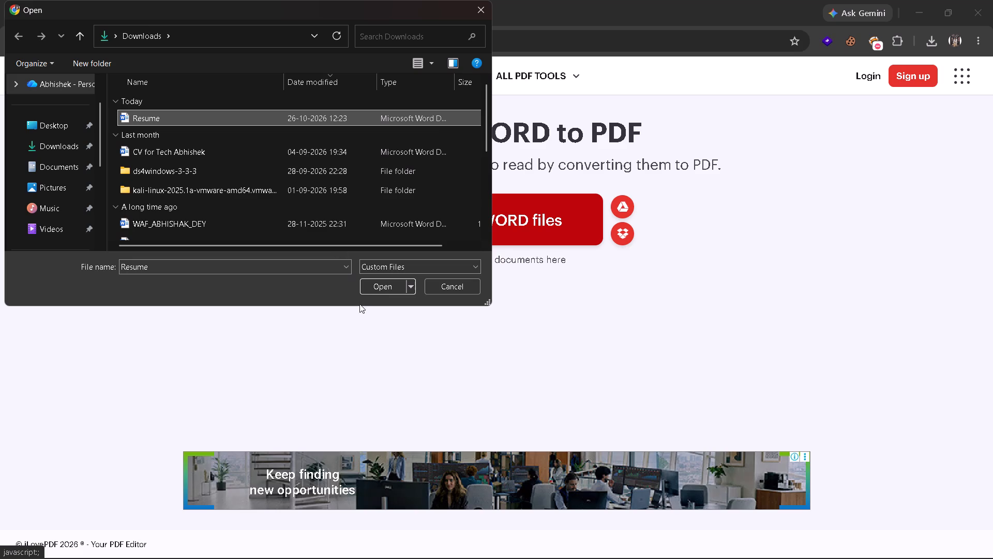
left_click(371, 282)
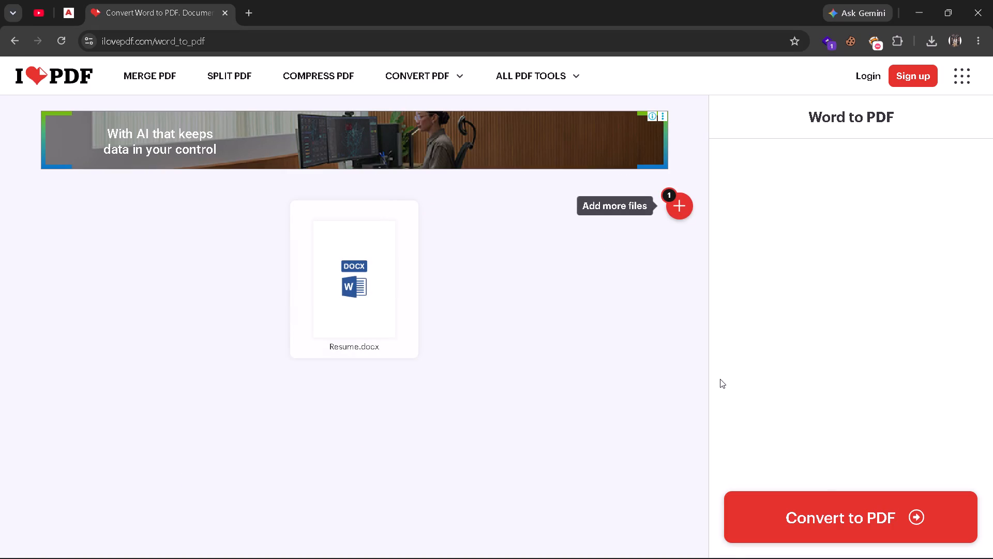
left_click(819, 517)
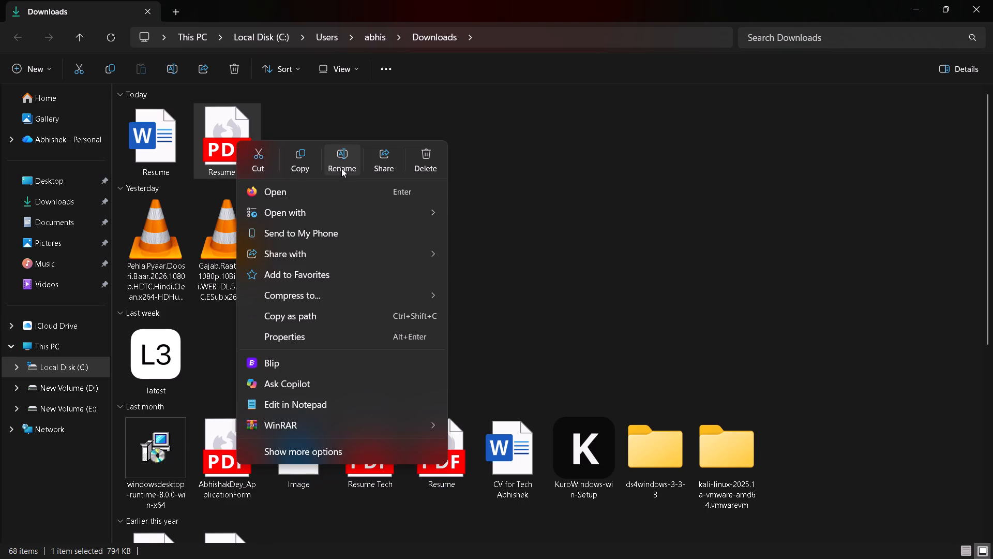
left_click(341, 168)
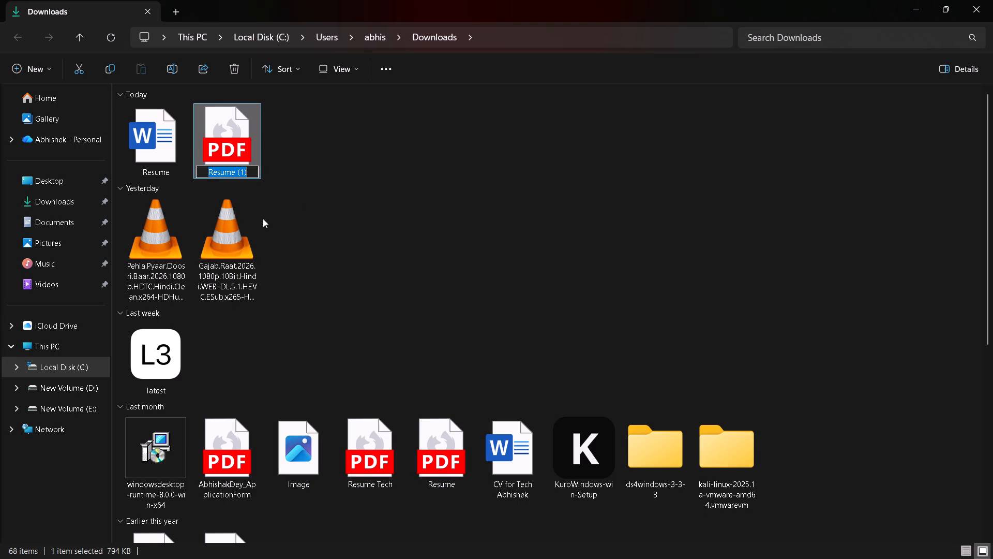
left_click(249, 173)
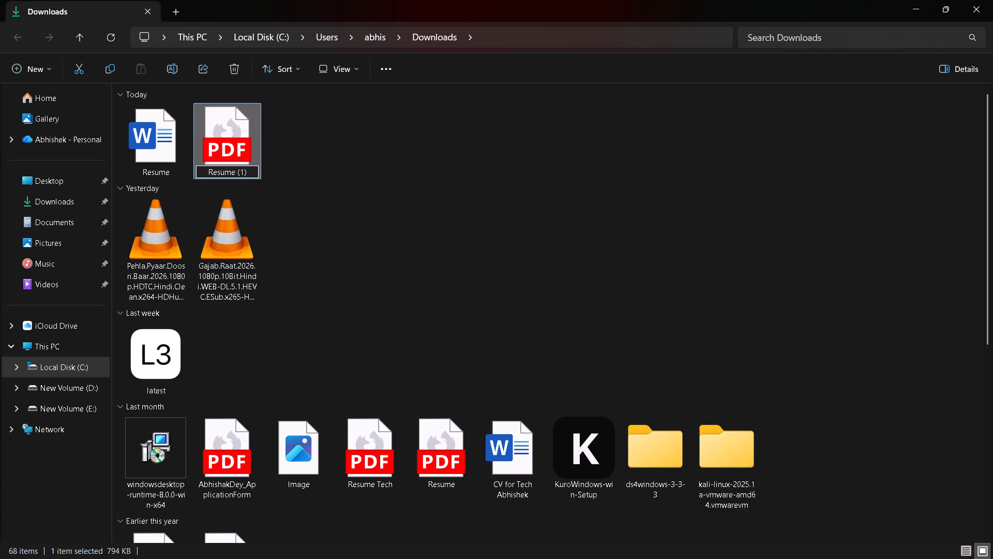
key("BackSpace")
key("BackSpace")
key("BackSpace")
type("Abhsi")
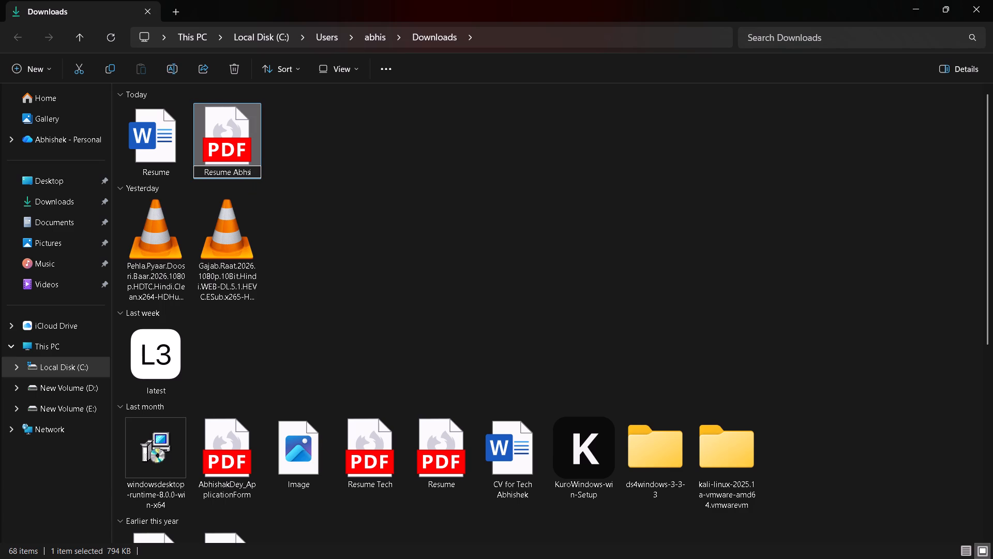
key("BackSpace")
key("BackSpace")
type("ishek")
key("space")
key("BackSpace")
Finish renaming the downloaded resume PDF as "Resume Abhishek".
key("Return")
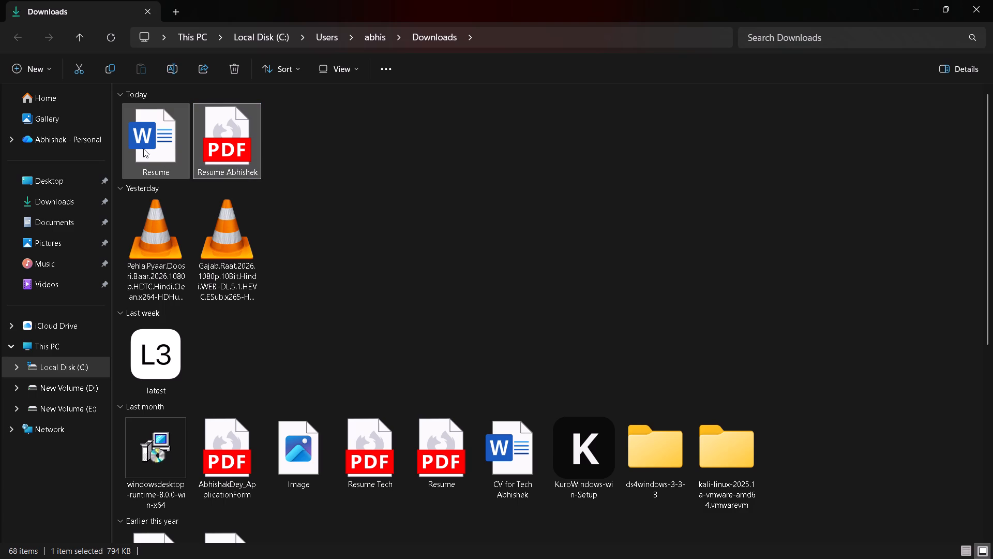
left_click(163, 152)
right_click(163, 152)
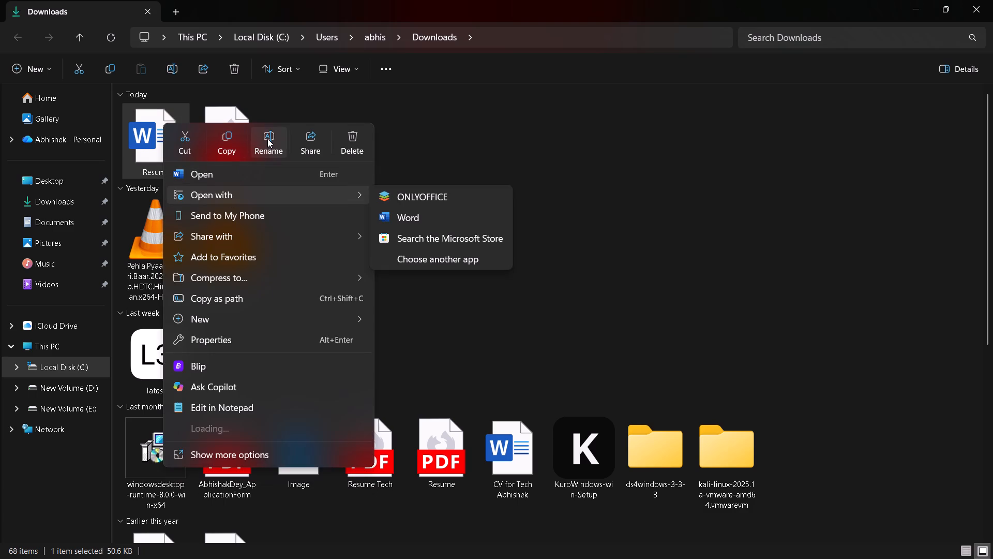
left_click(267, 140)
left_click(175, 171)
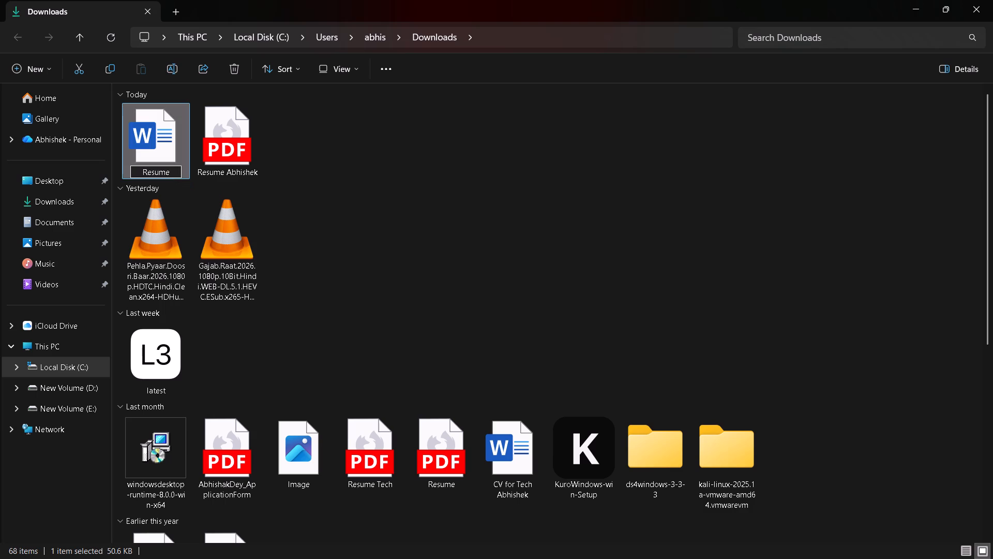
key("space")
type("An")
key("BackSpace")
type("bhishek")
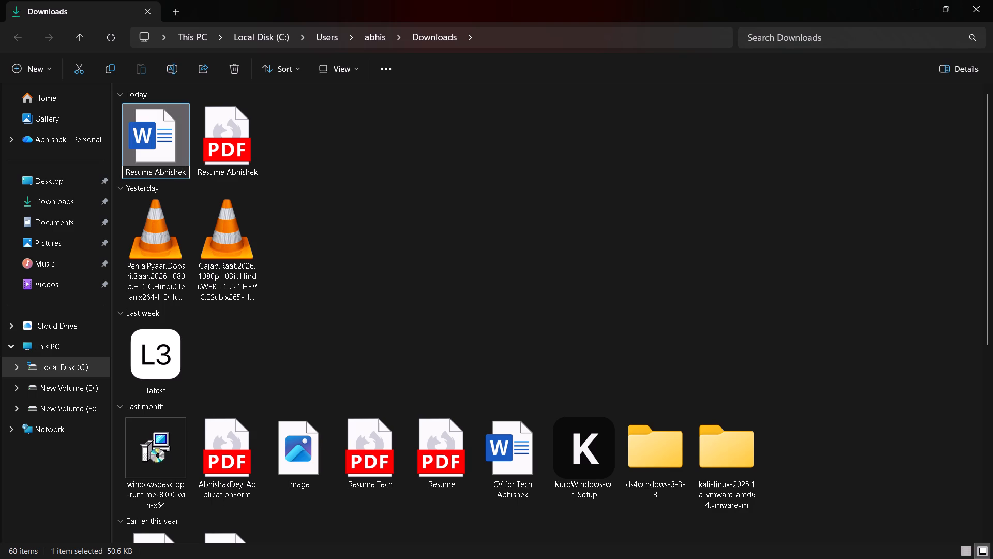